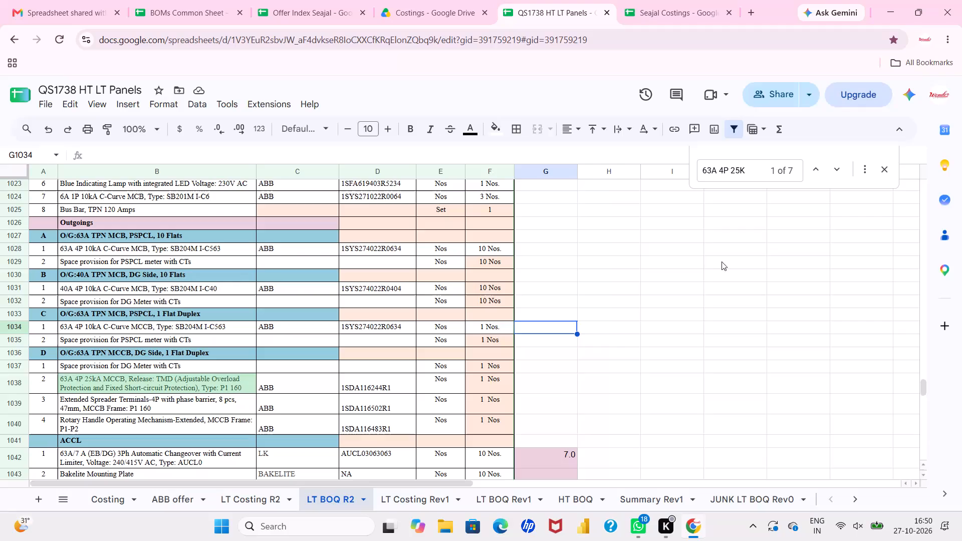
# Close the 63A 4P 25K search and review the incomer, outgoing feeder and capacitor bank items of the Common Service Panels in LT BOQ R2.
pyautogui.click(879, 168)
pyautogui.click(808, 249)
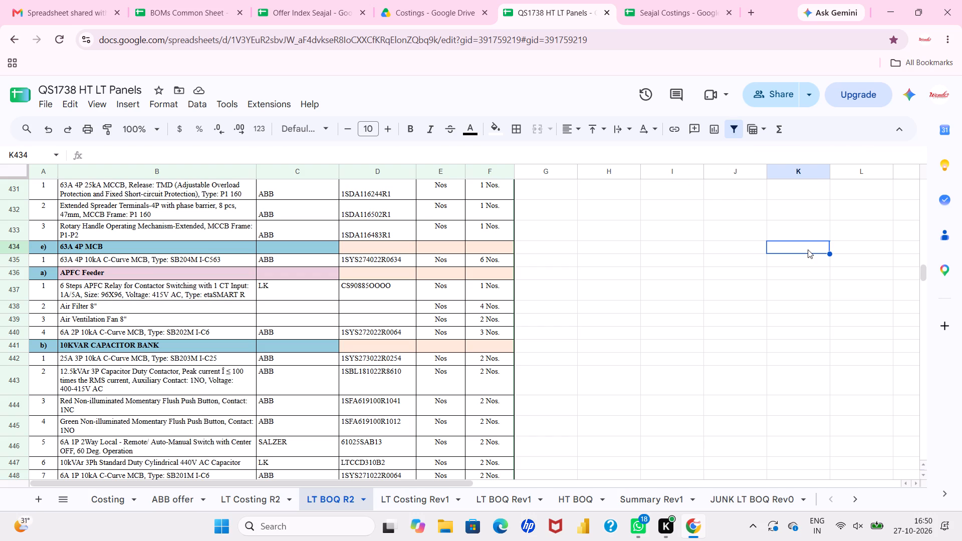
pyautogui.click(762, 268)
pyautogui.scroll(2, 762, 268)
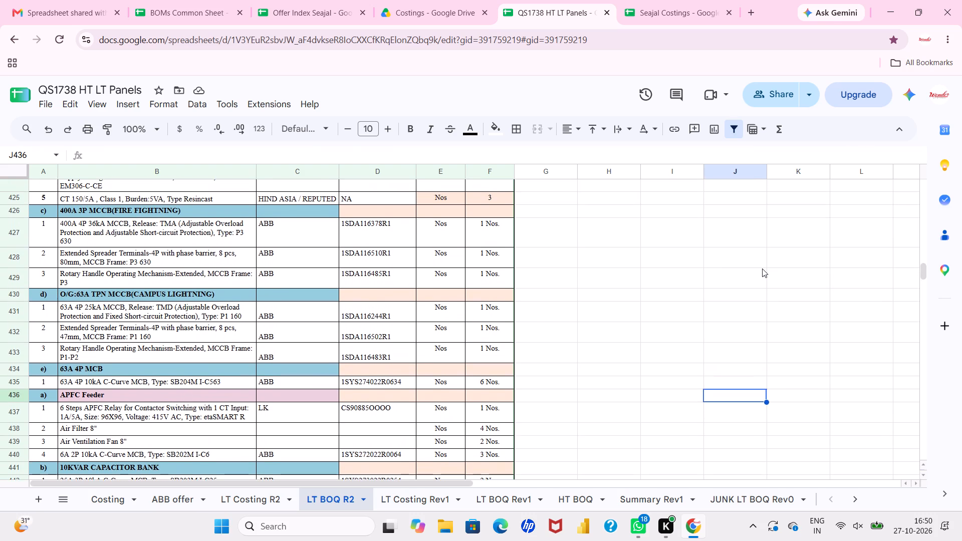
pyautogui.scroll(1, 762, 268)
pyautogui.hscroll(1, 671, 308)
pyautogui.scroll(1, 671, 308)
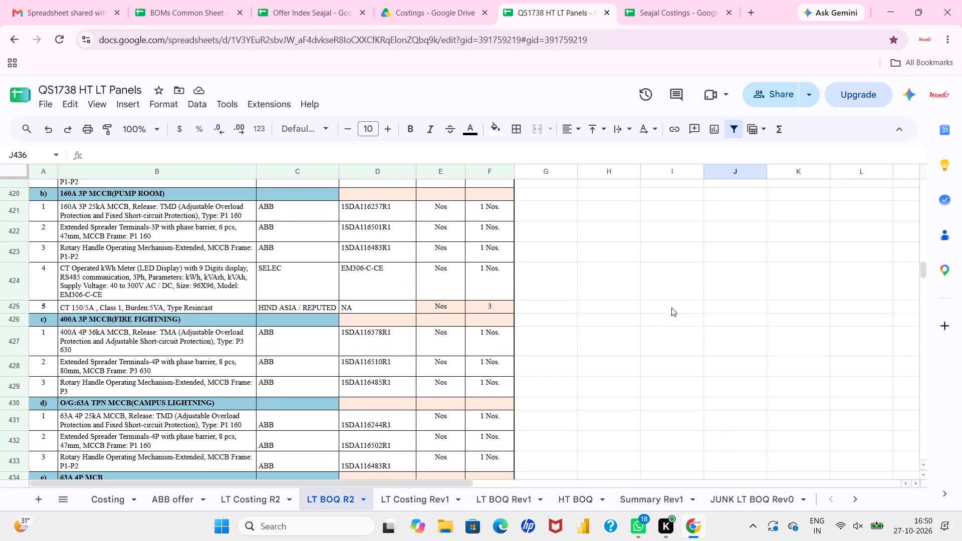
pyautogui.scroll(-4, 671, 308)
pyautogui.scroll(2, 671, 308)
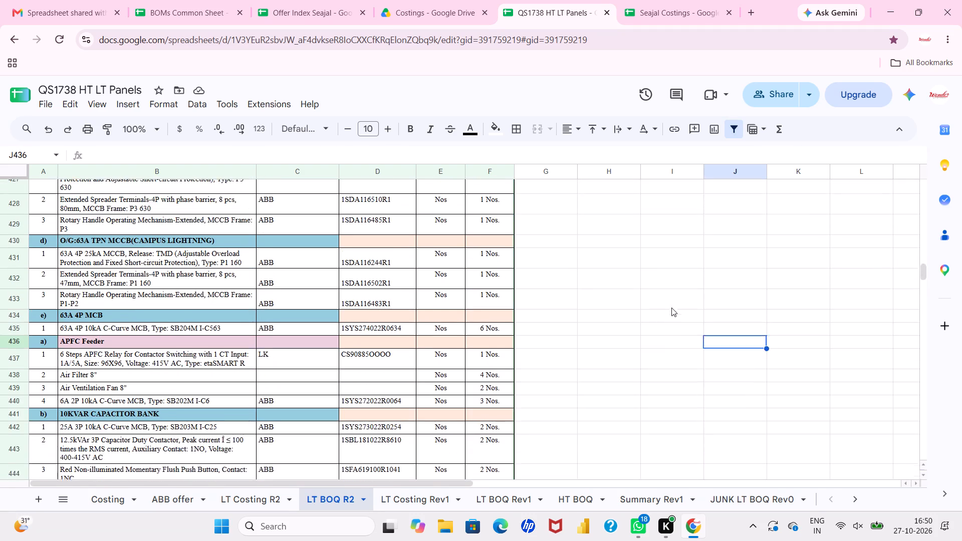
pyautogui.scroll(3, 671, 308)
pyautogui.scroll(-1, 671, 308)
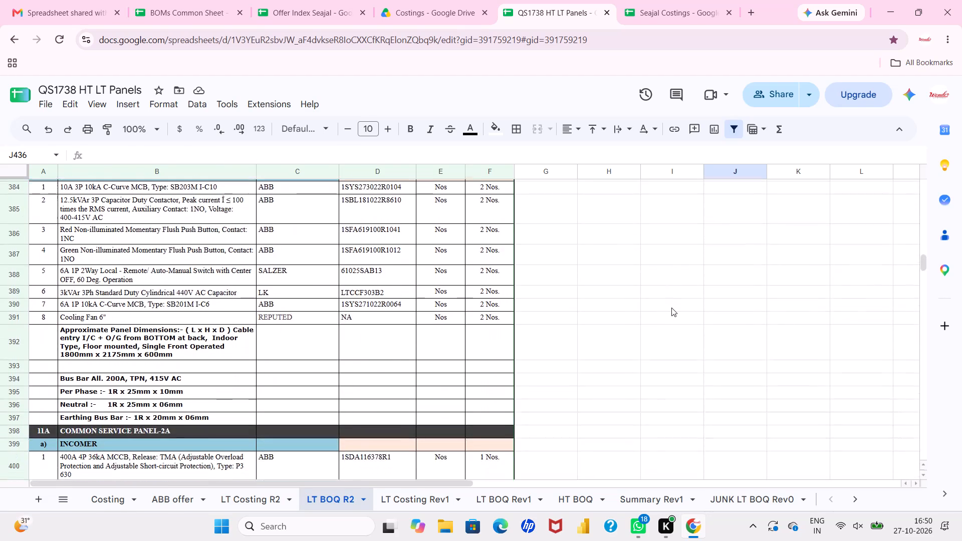
pyautogui.scroll(-3, 671, 308)
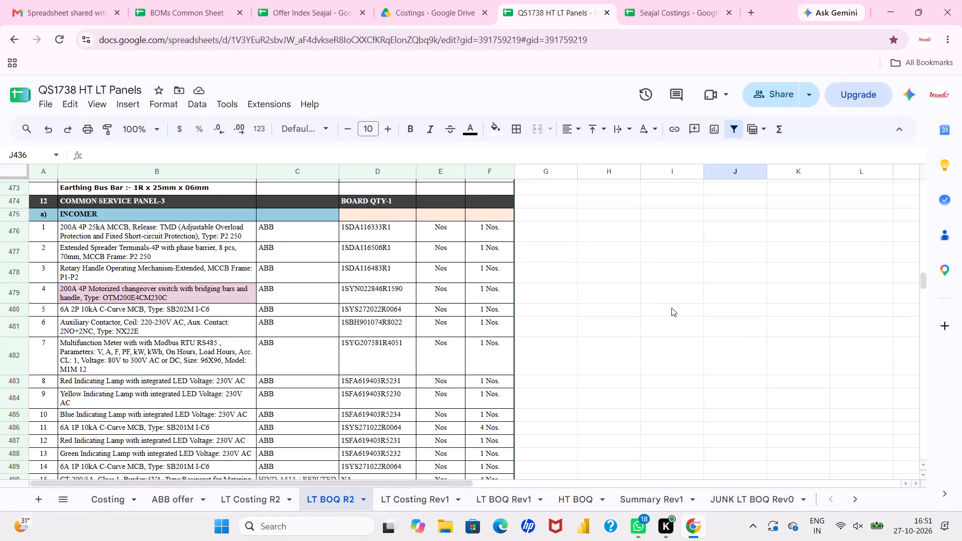
pyautogui.scroll(-8, 671, 308)
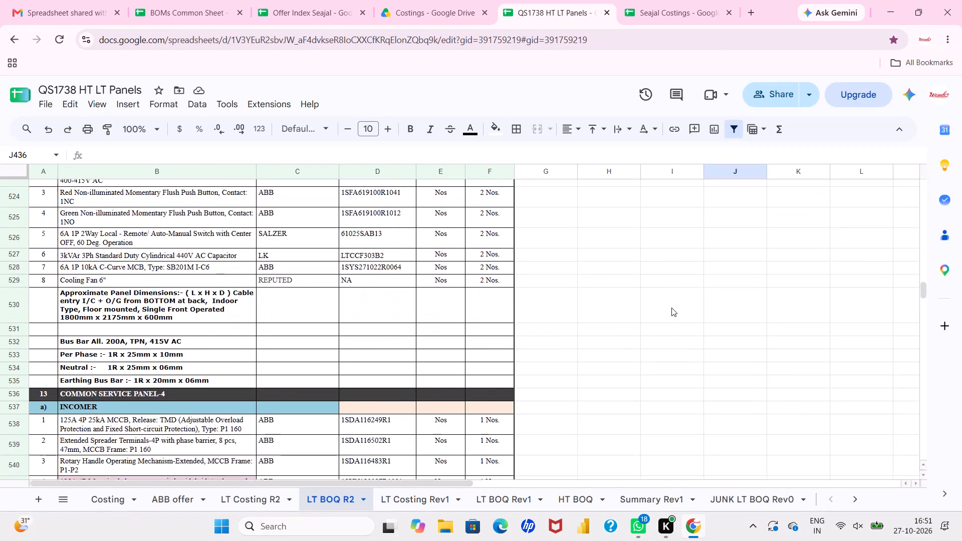
# Look through the Meter Box sections of LT BOQ R2, returning to Meter Box-1's outgoings and ACCL items.
pyautogui.scroll(-8, 671, 308)
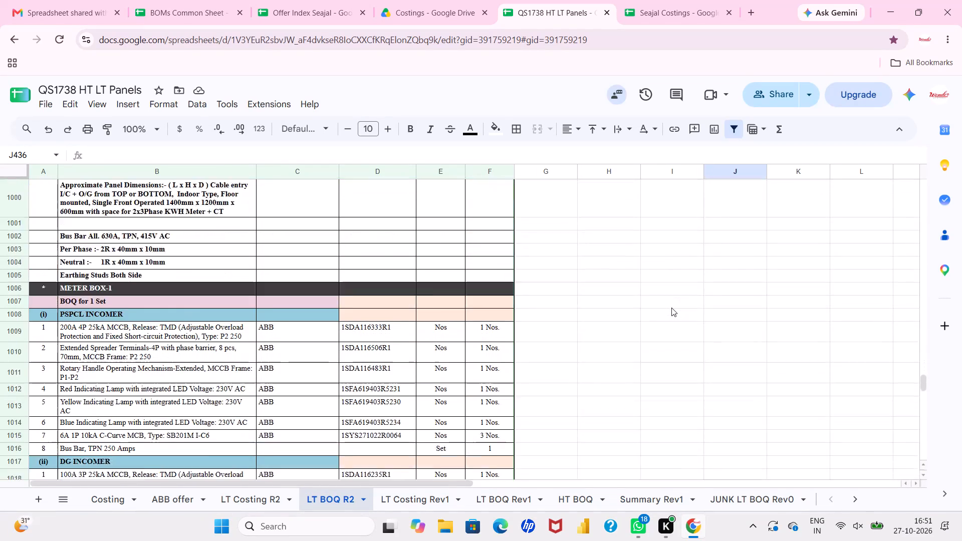
pyautogui.scroll(-7, 671, 308)
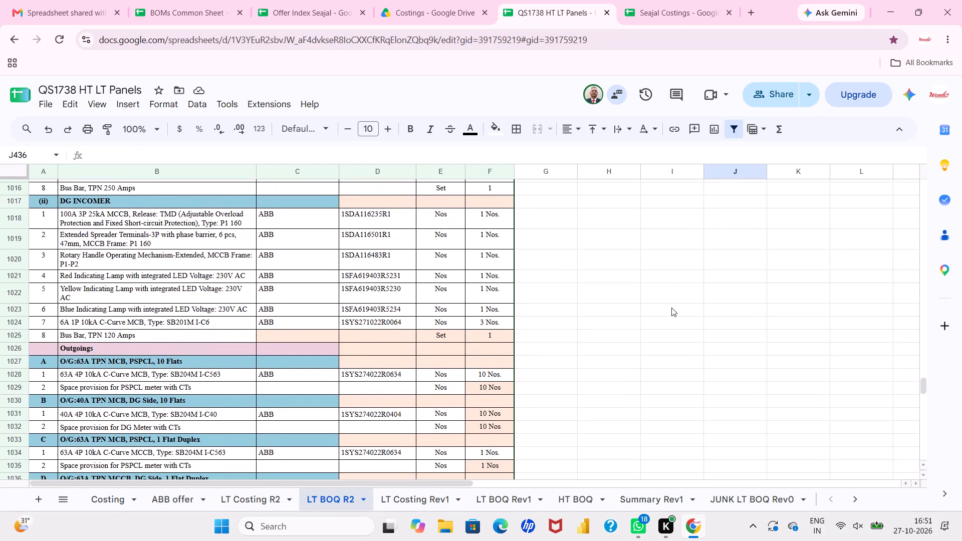
pyautogui.scroll(-6, 671, 308)
pyautogui.scroll(-2, 470, 356)
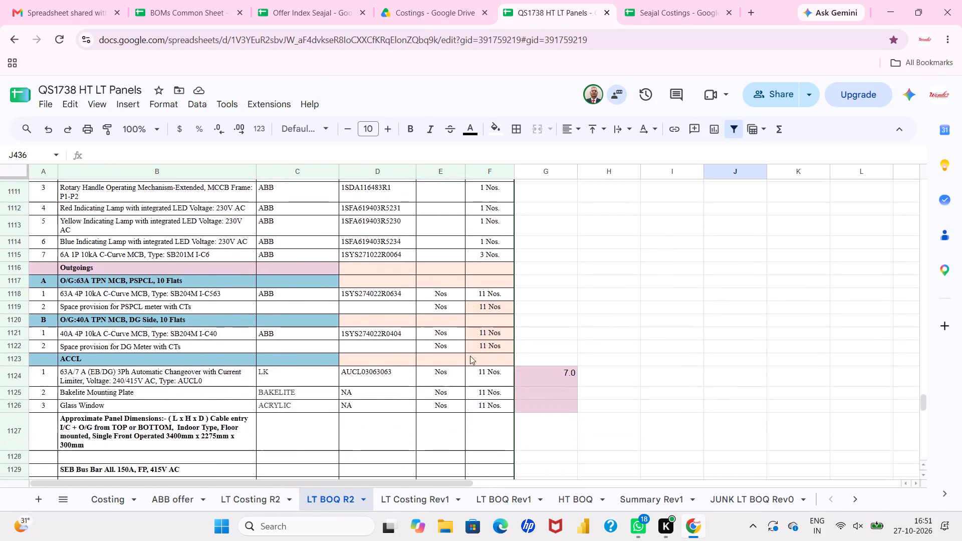
pyautogui.scroll(-9, 470, 356)
pyautogui.scroll(2, 470, 356)
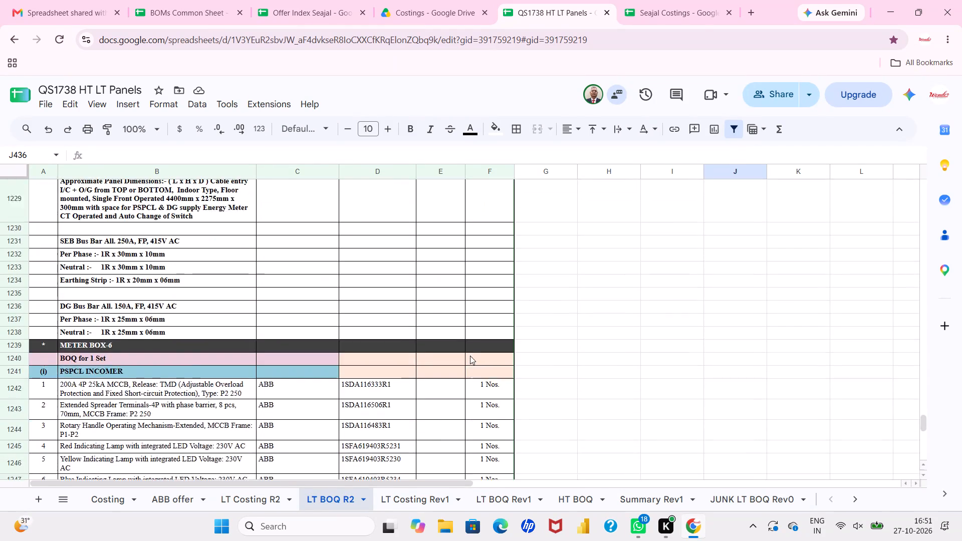
pyautogui.scroll(3, 470, 356)
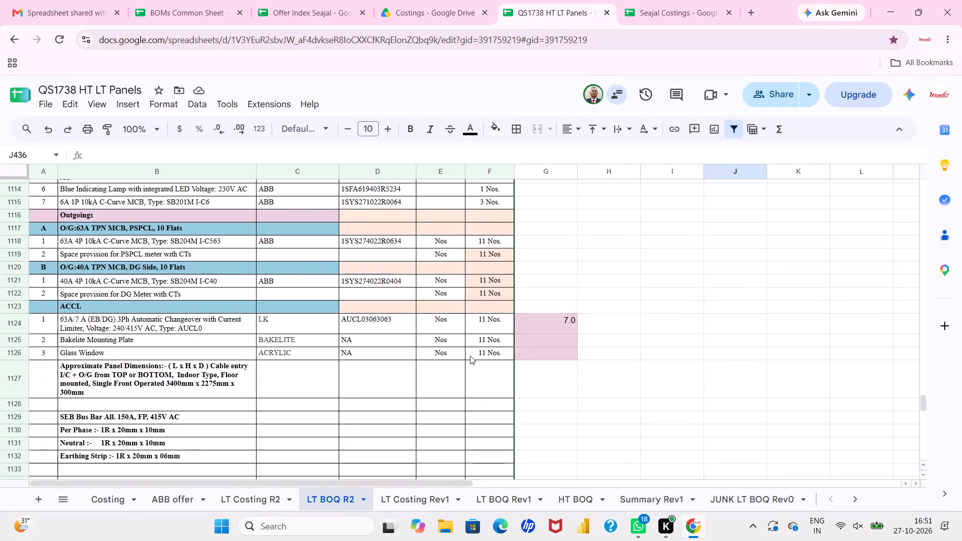
pyautogui.scroll(6, 470, 356)
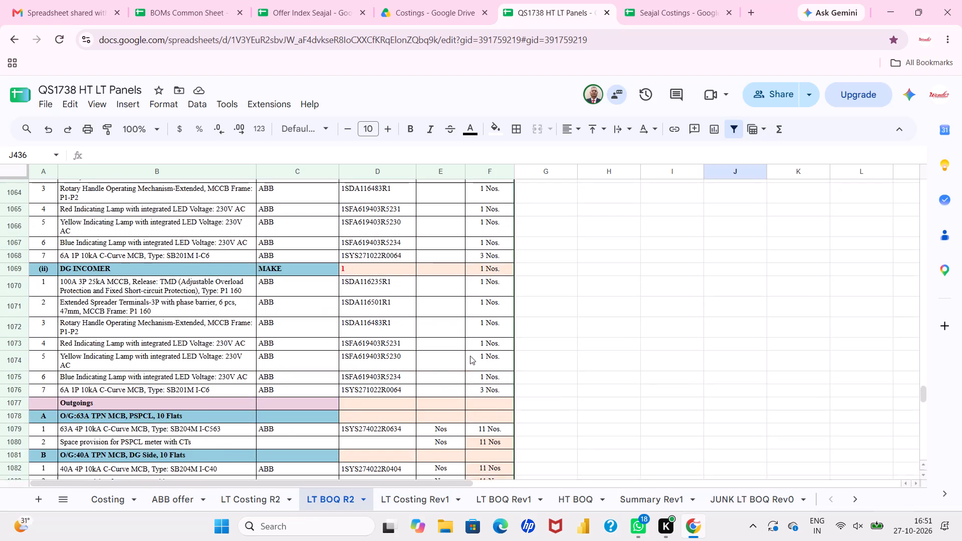
pyautogui.scroll(6, 470, 356)
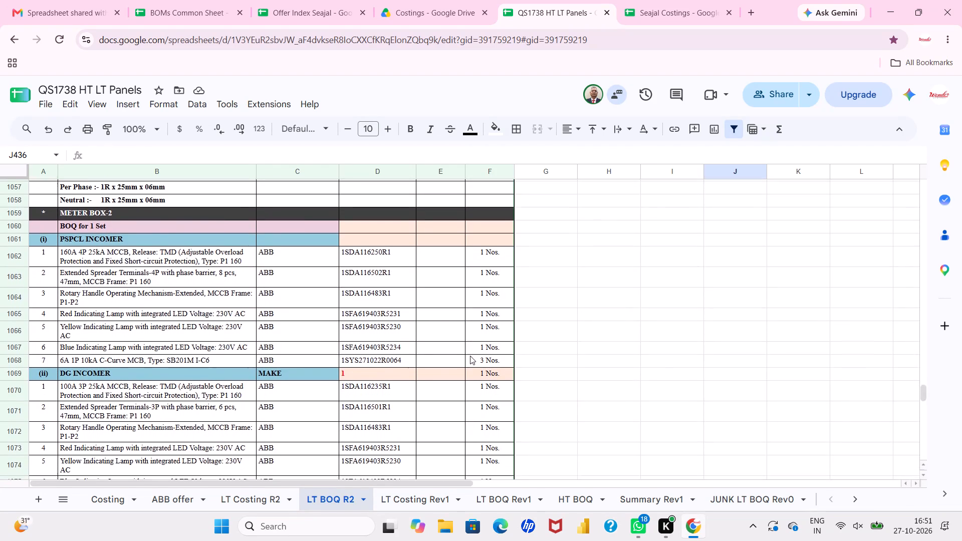
pyautogui.scroll(3, 470, 356)
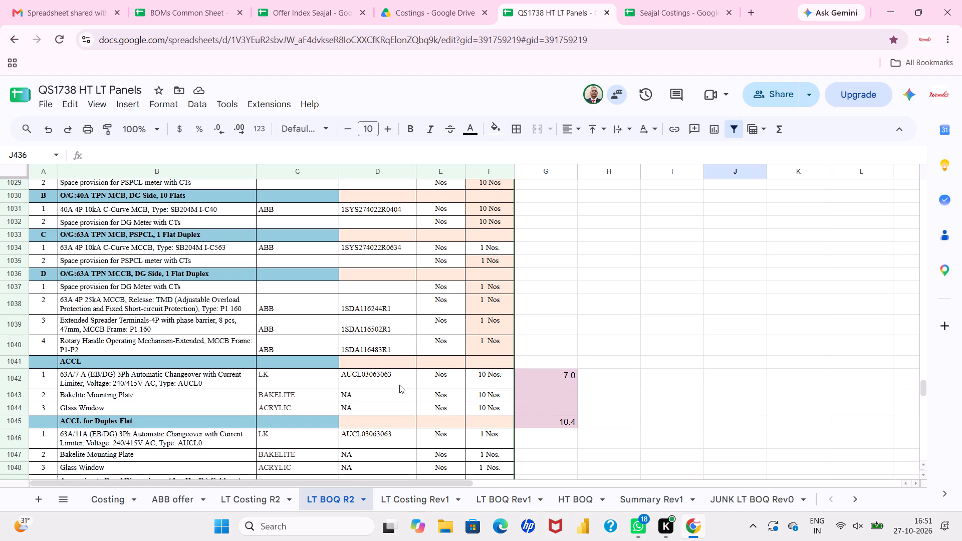
# Check the outgoing feeder, ACCL and duplex flat items and quantities for Meter Box-1 through Meter Box-4.
pyautogui.scroll(-3, 399, 385)
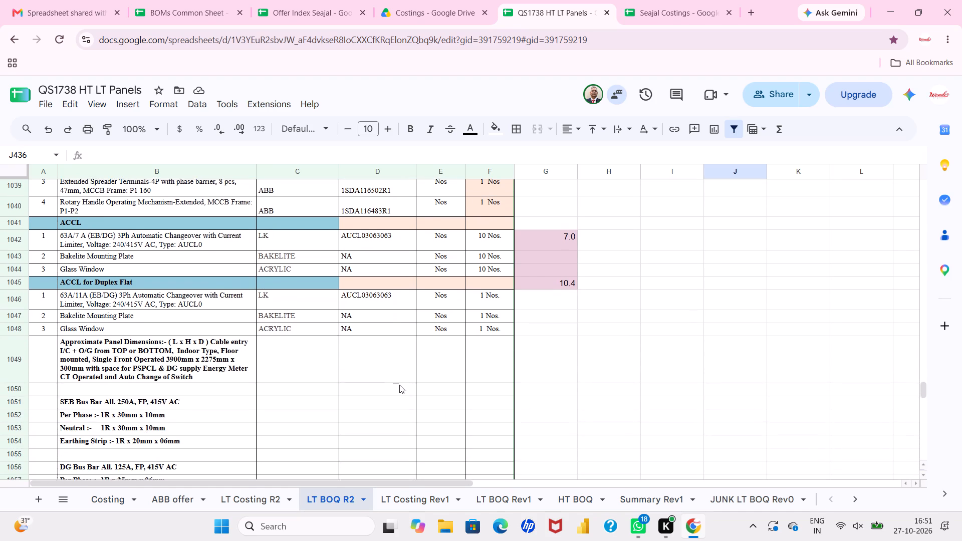
pyautogui.scroll(-5, 399, 385)
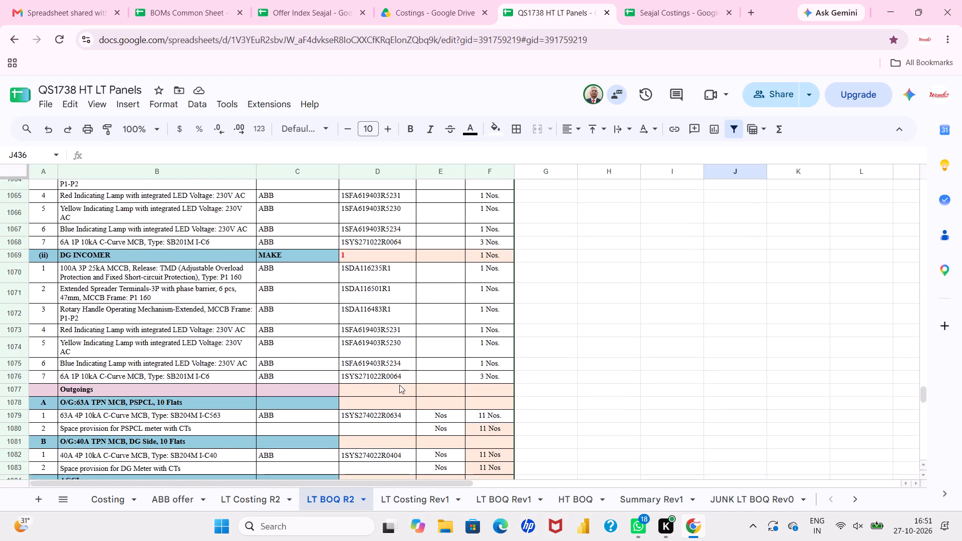
pyautogui.scroll(-2, 399, 385)
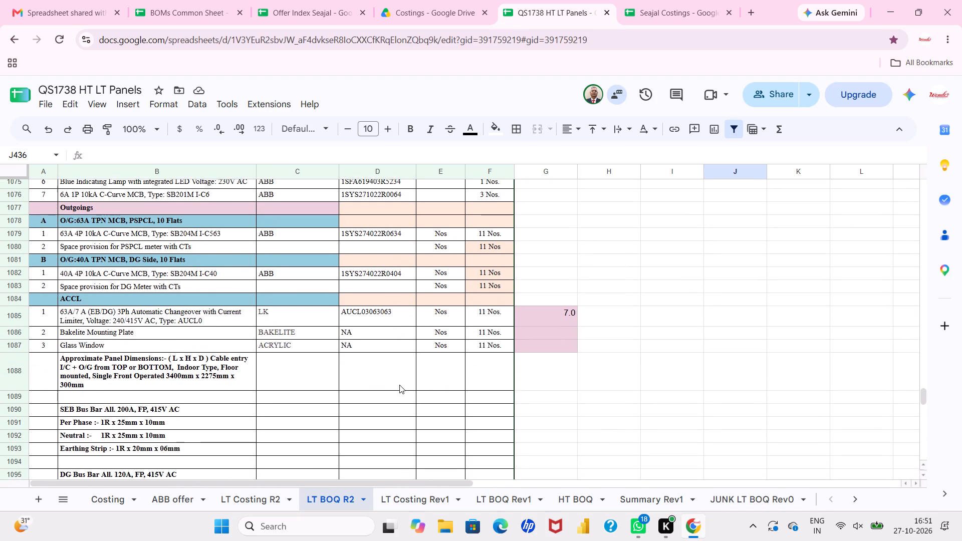
pyautogui.scroll(-4, 399, 385)
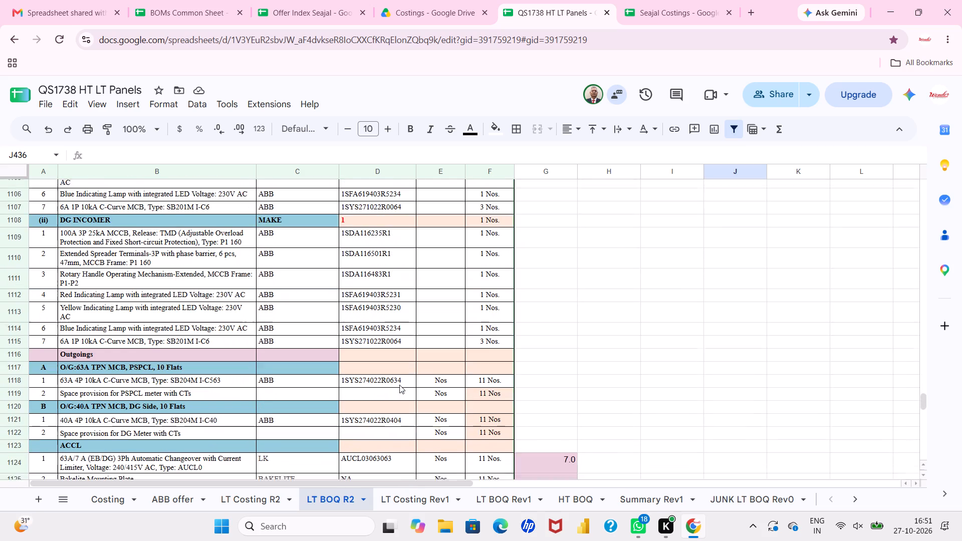
pyautogui.scroll(-4, 399, 385)
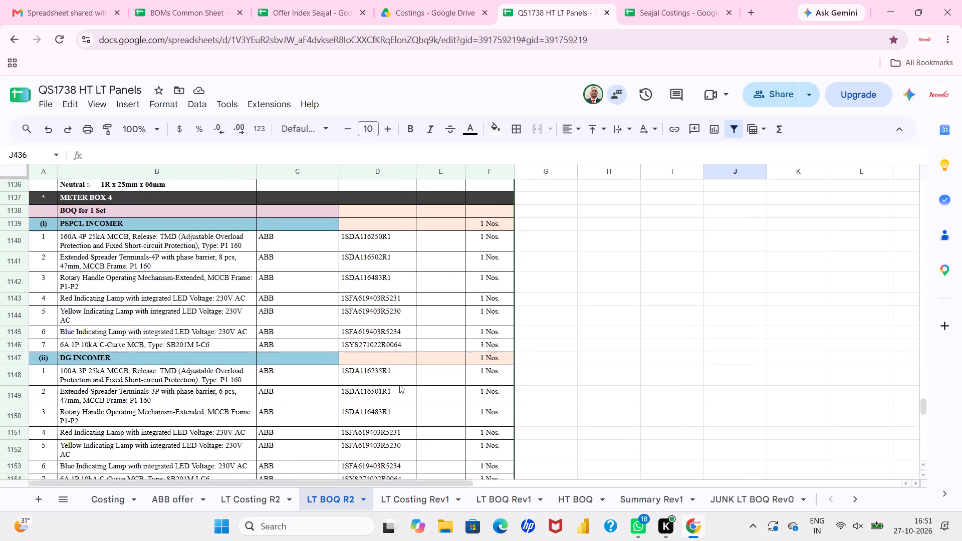
pyautogui.scroll(-4, 399, 385)
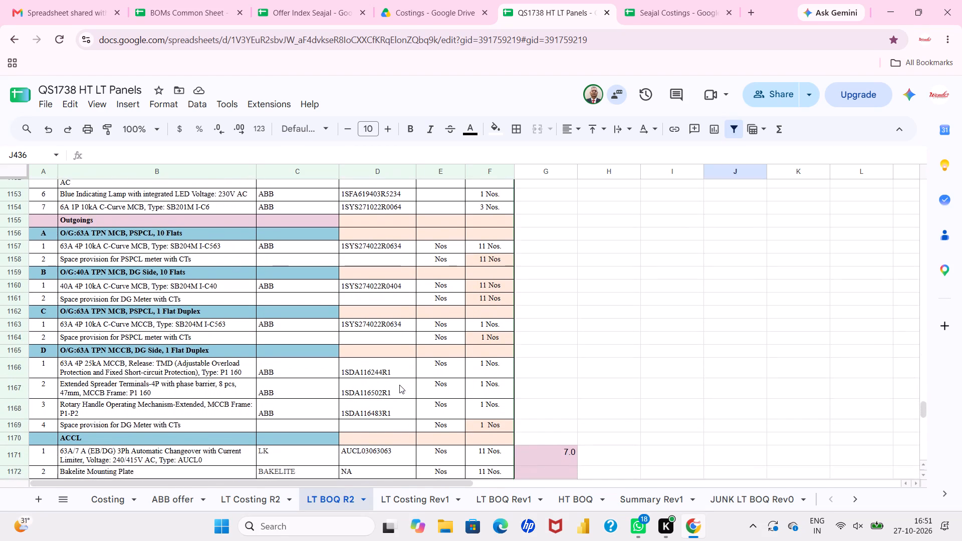
pyautogui.scroll(-1, 399, 385)
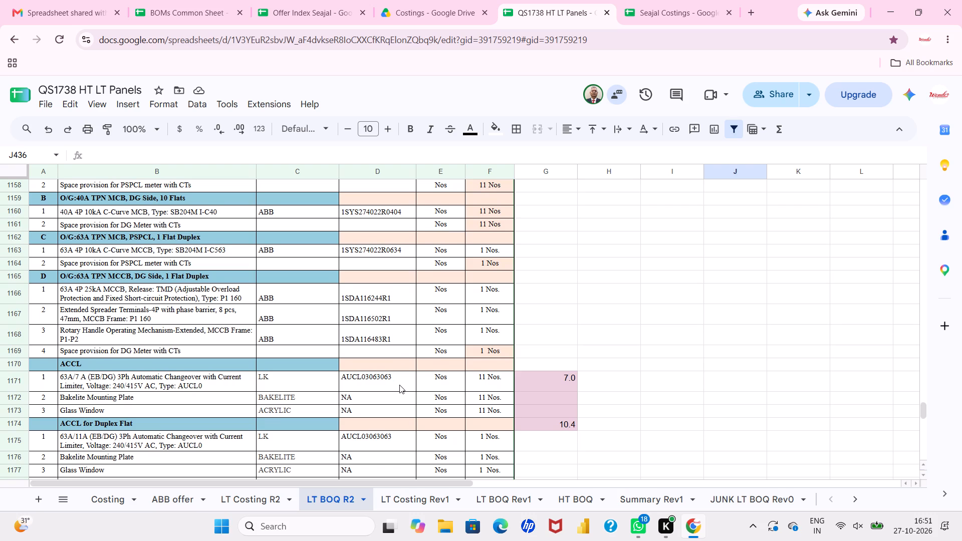
# Check Meter Box-5's outgoing MCB and MCCB feeders, ACCL items, quantities and panel dimensions.
pyautogui.scroll(-3, 399, 385)
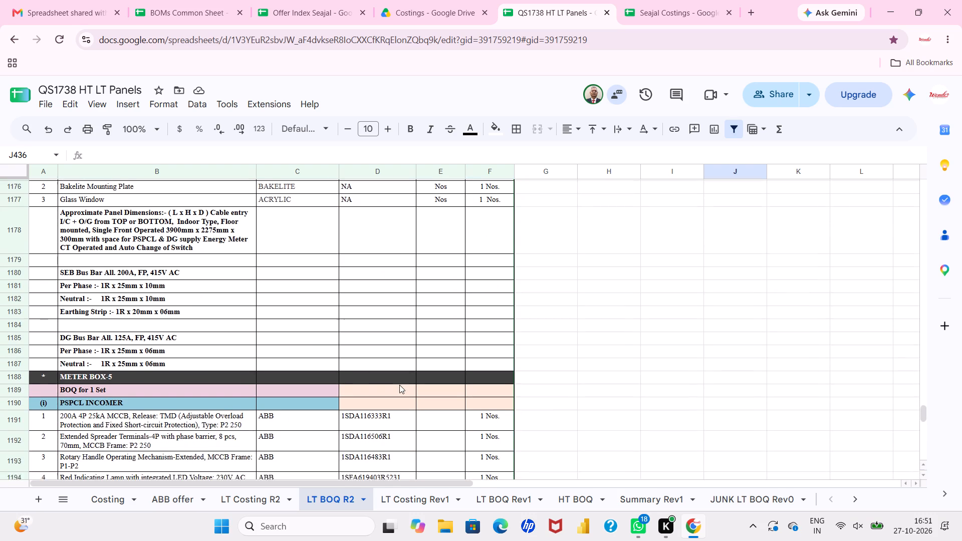
pyautogui.scroll(-2, 399, 385)
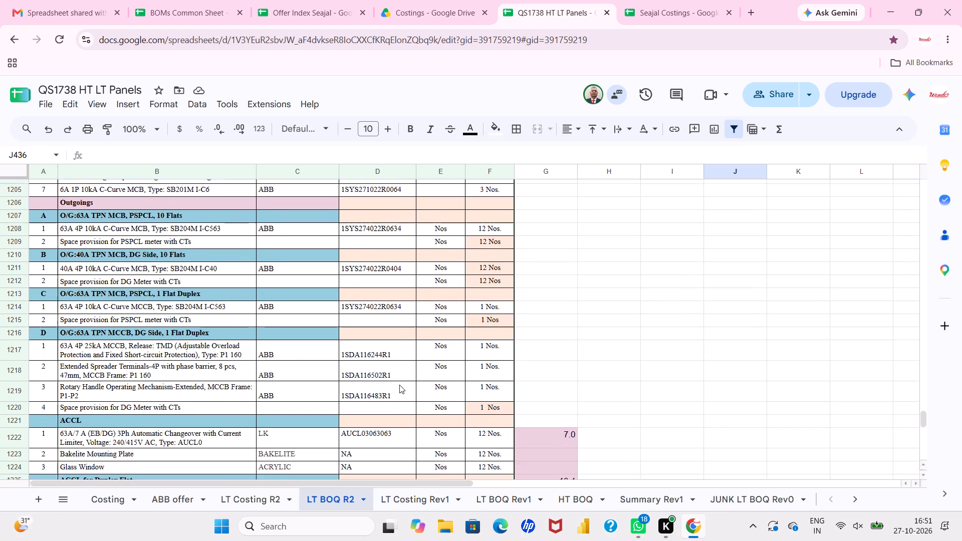
pyautogui.scroll(-2, 399, 385)
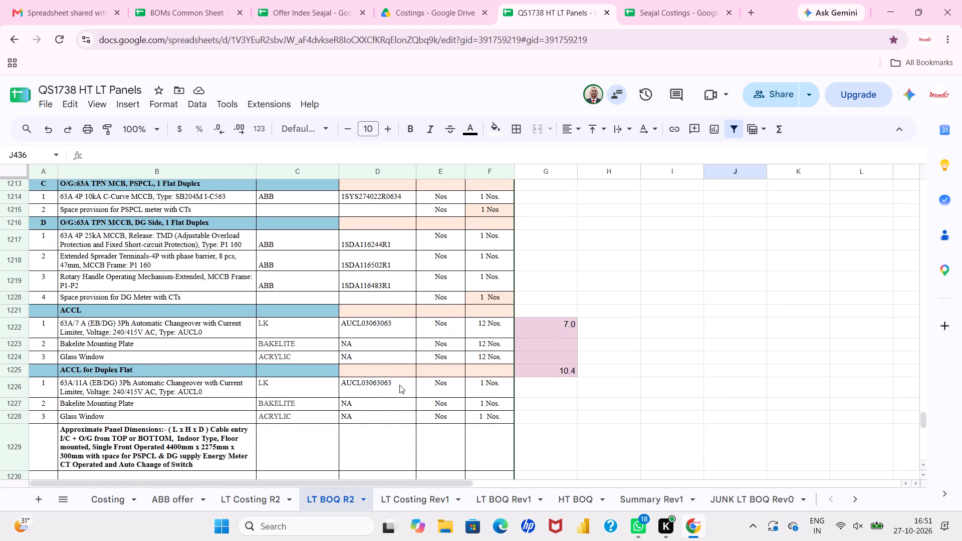
pyautogui.scroll(-2, 399, 385)
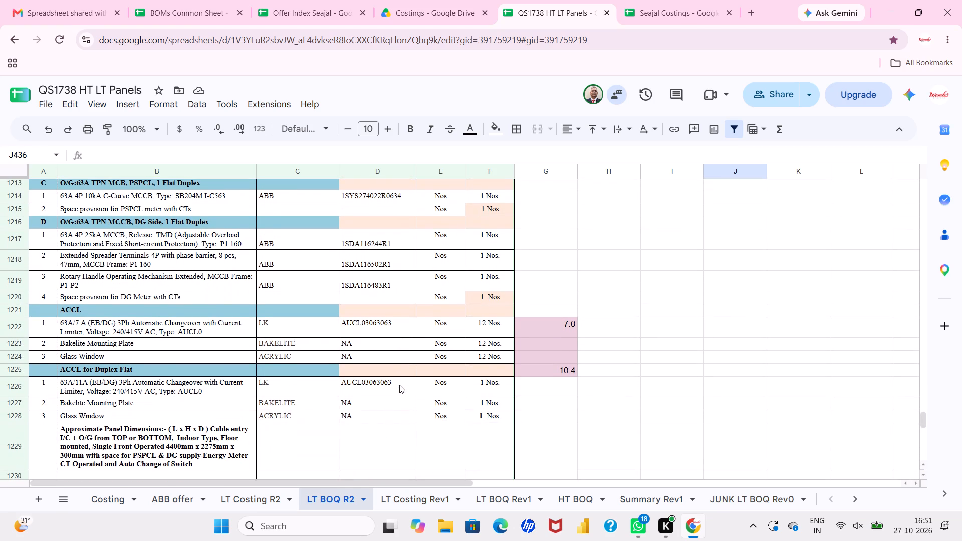
pyautogui.scroll(-2, 399, 385)
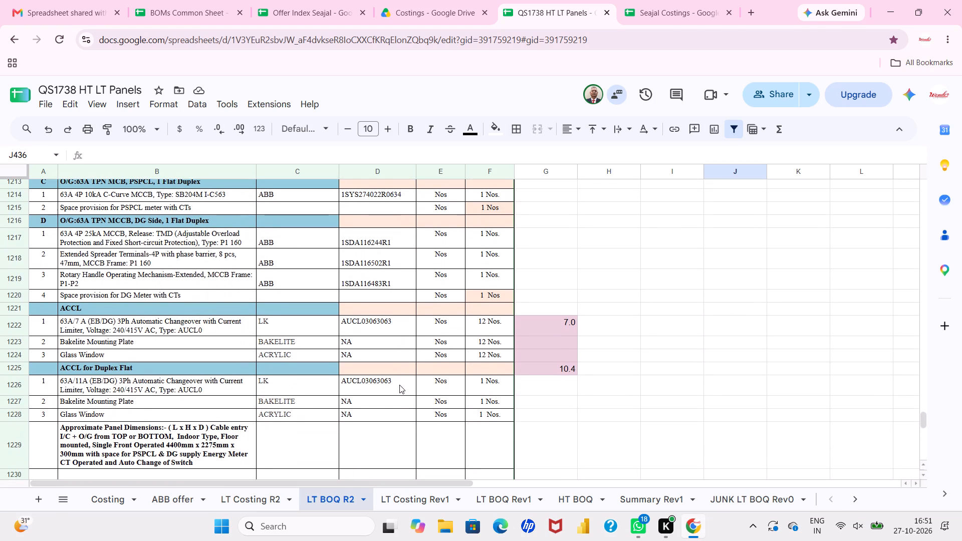
pyautogui.scroll(-3, 399, 385)
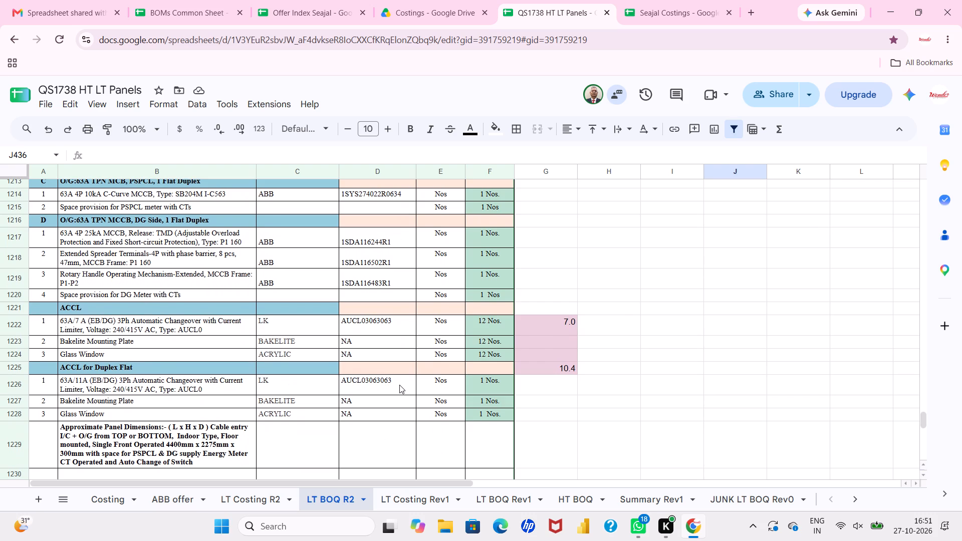
# Check the incomer, outgoing feeder and ACCL items and quantities of Meter Box-6 and Meter Box-7 in LT BOQ R2.
pyautogui.scroll(-3, 224, 391)
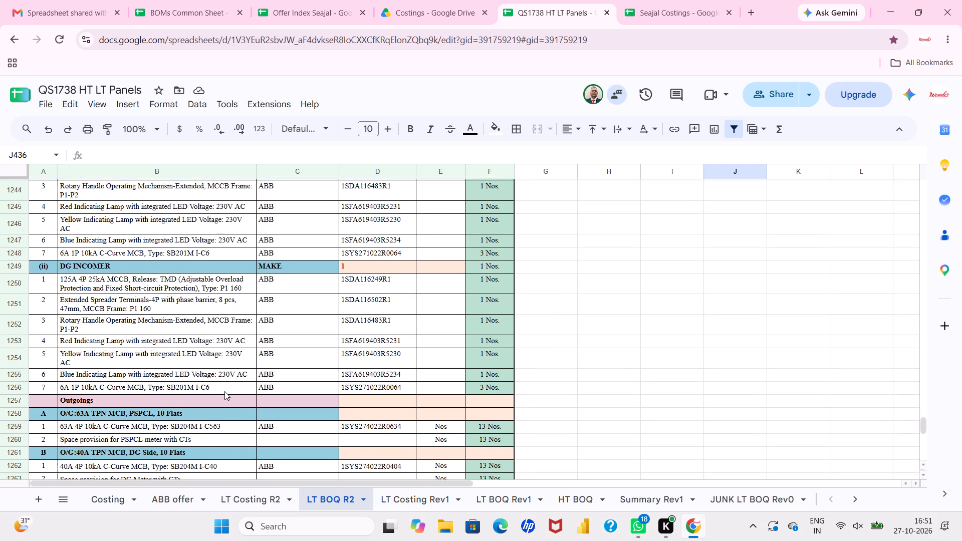
pyautogui.scroll(-4, 224, 391)
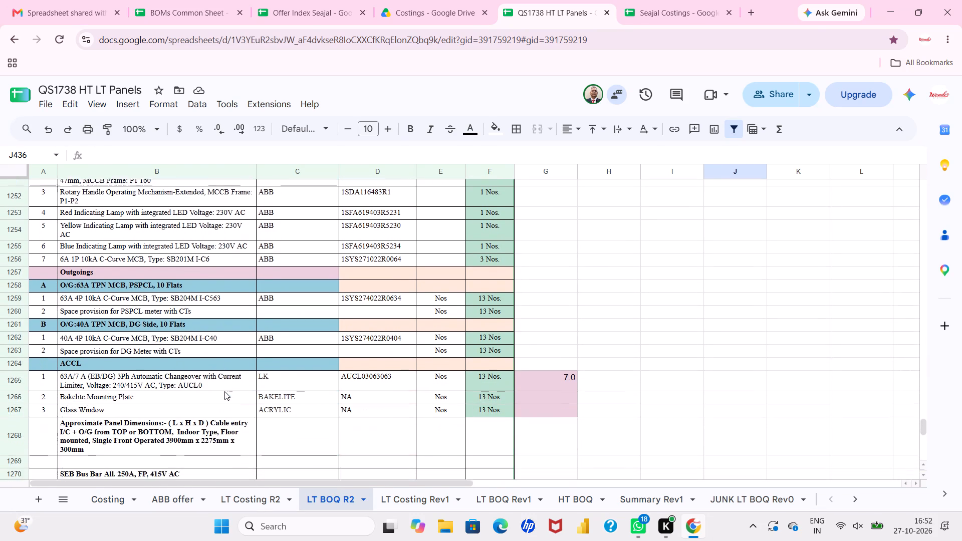
pyautogui.scroll(-3, 224, 391)
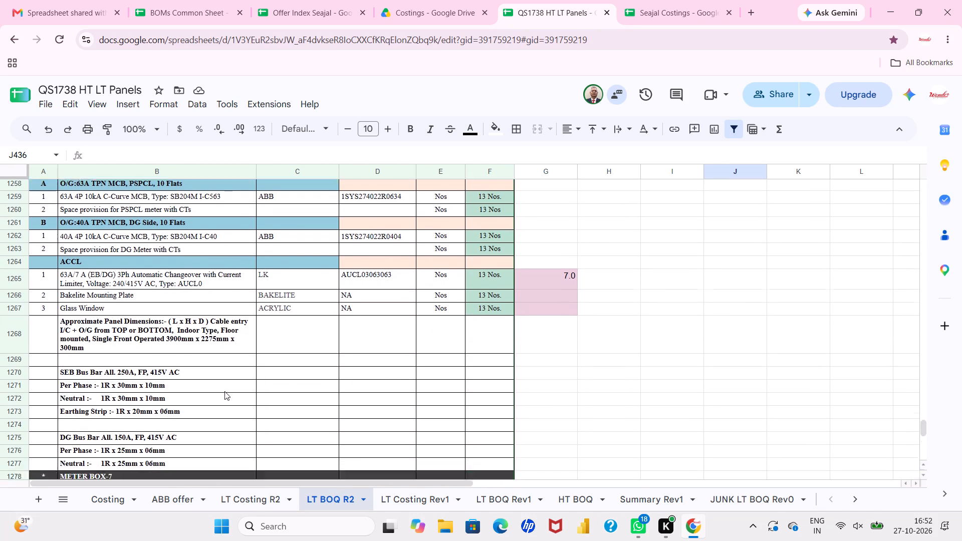
pyautogui.scroll(-2, 224, 391)
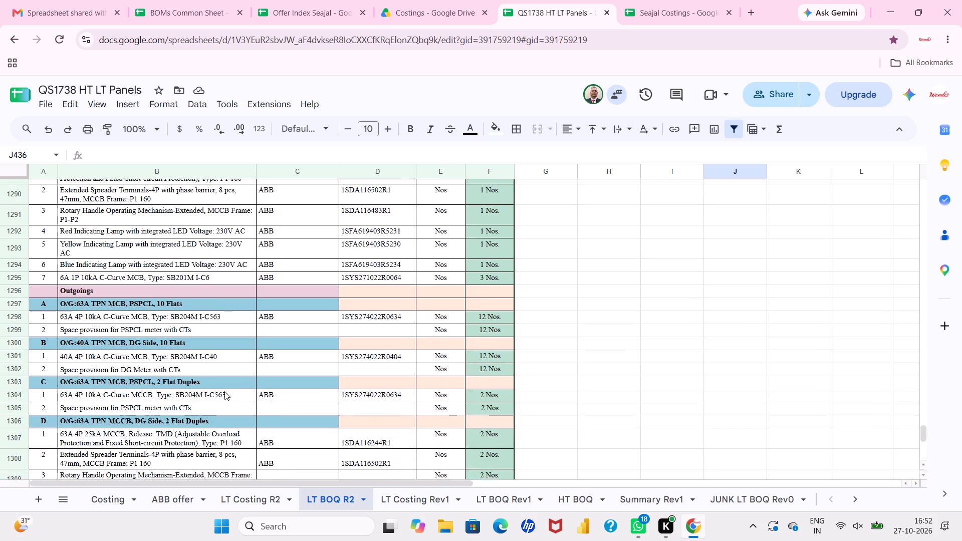
pyautogui.scroll(-2, 224, 391)
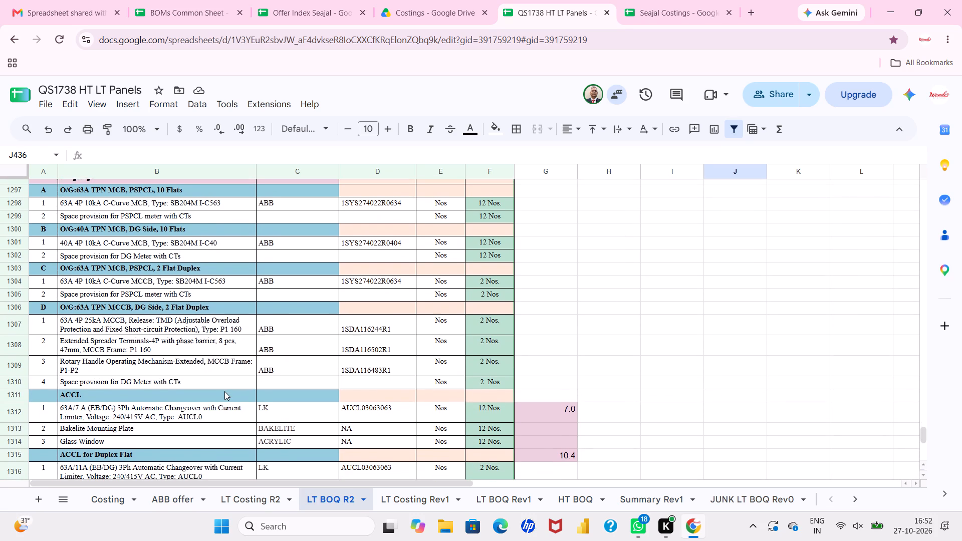
pyautogui.scroll(-3, 224, 391)
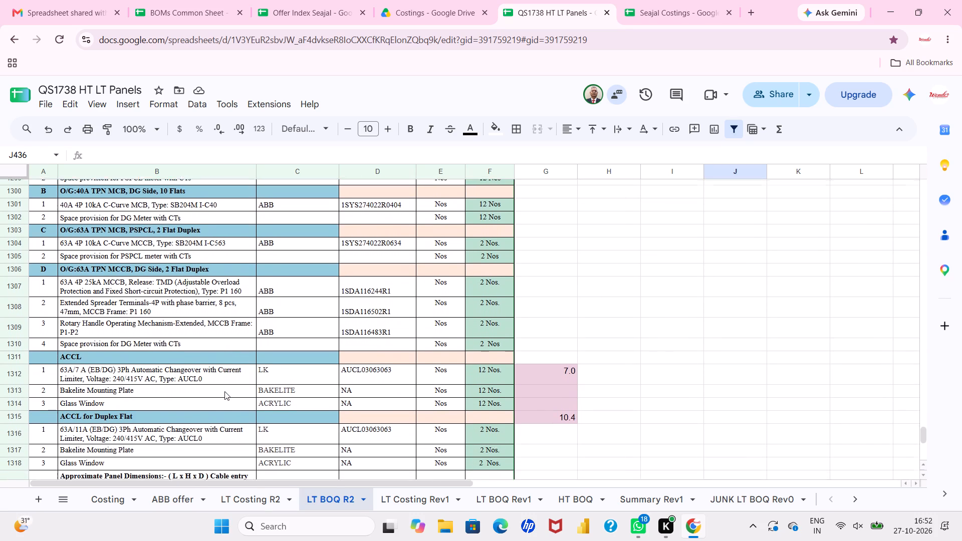
# Check the incomer, outgoing, ACCL and bus bar details of Meter Box-8 and Meter Box-9 to the end of LT BOQ R2.
pyautogui.scroll(-6, 224, 391)
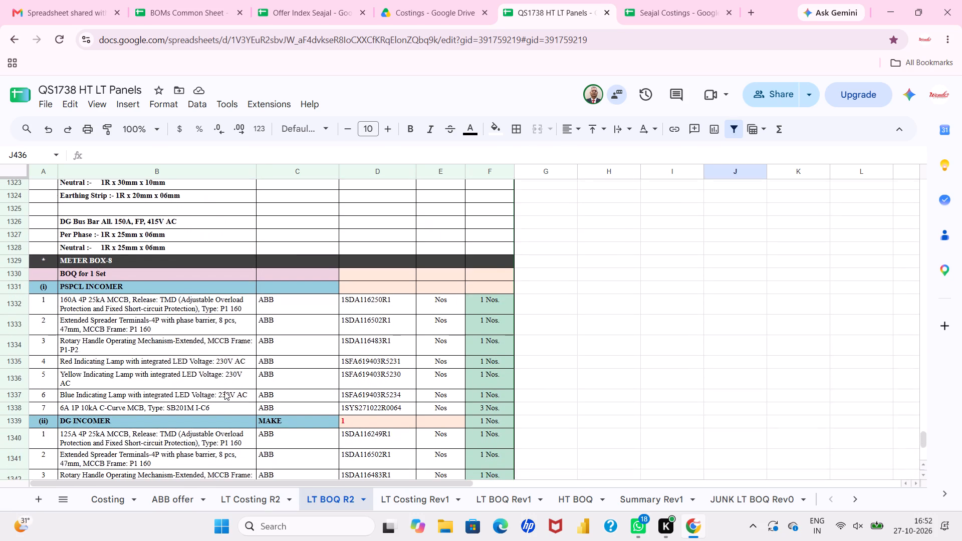
pyautogui.scroll(-6, 224, 391)
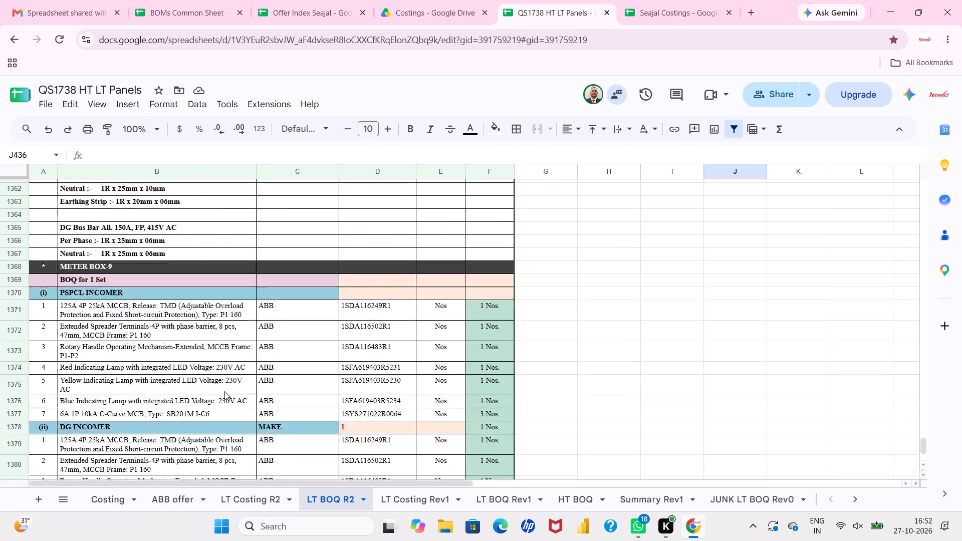
pyautogui.scroll(-6, 224, 391)
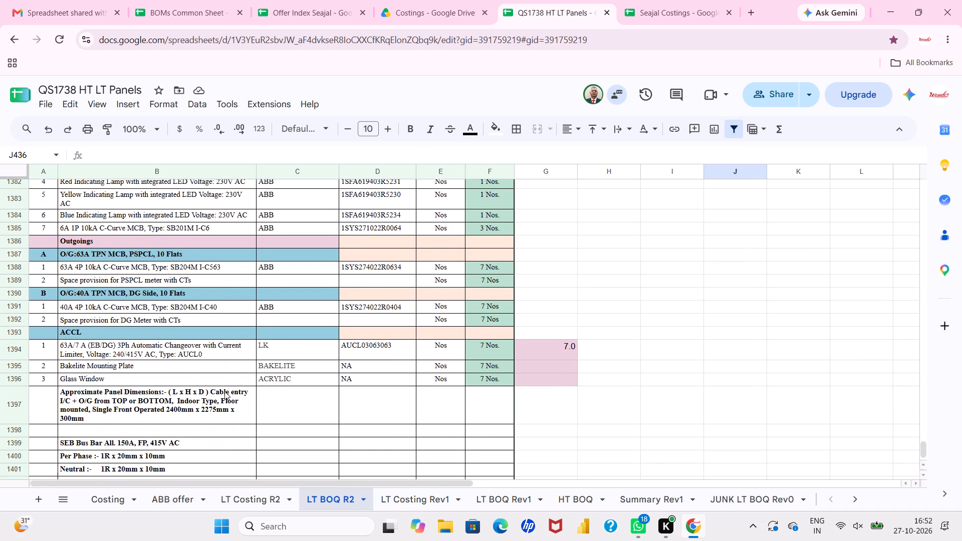
pyautogui.scroll(-2, 224, 391)
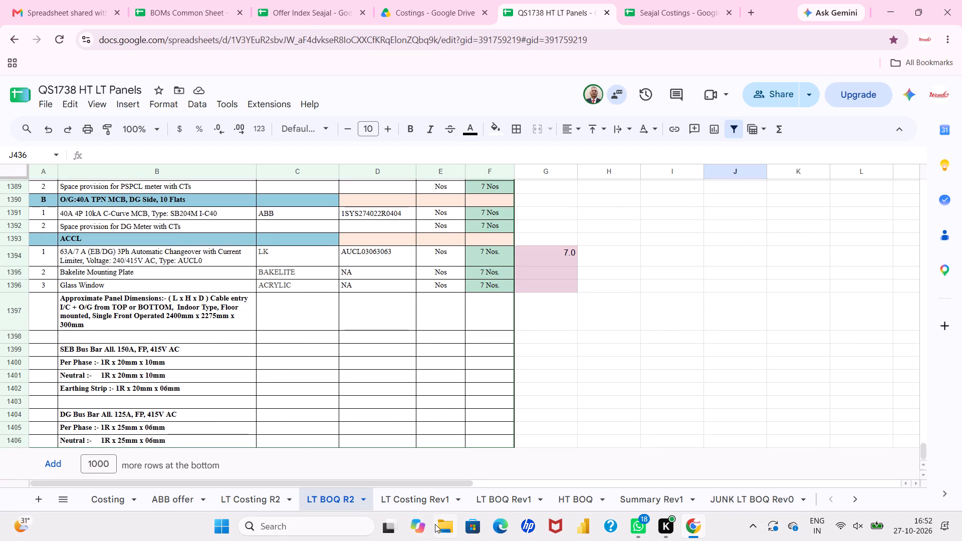
# Open the LT Costing R2 sheet and look through its feeder and capacitor panel costs down to the final meter box.
pyautogui.click(235, 496)
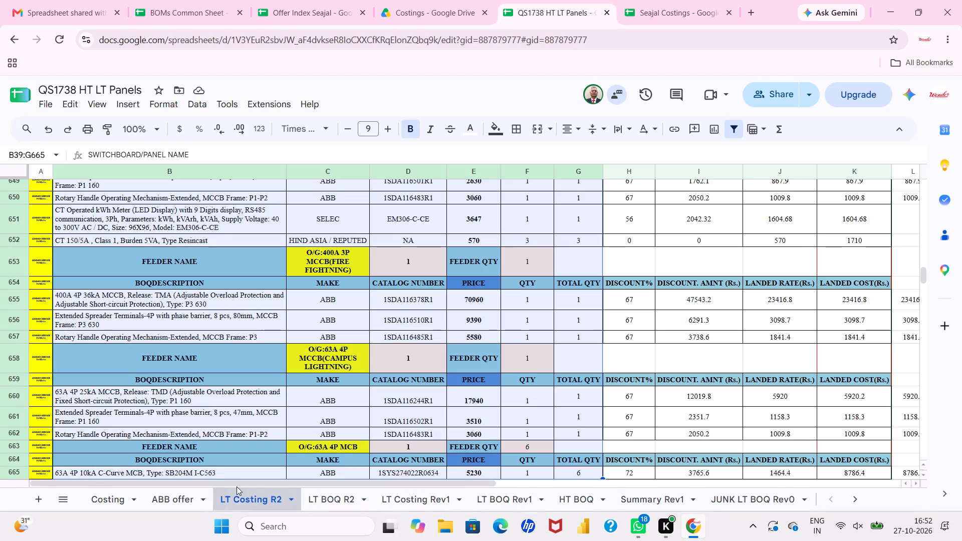
pyautogui.click(262, 342)
pyautogui.scroll(2, 262, 342)
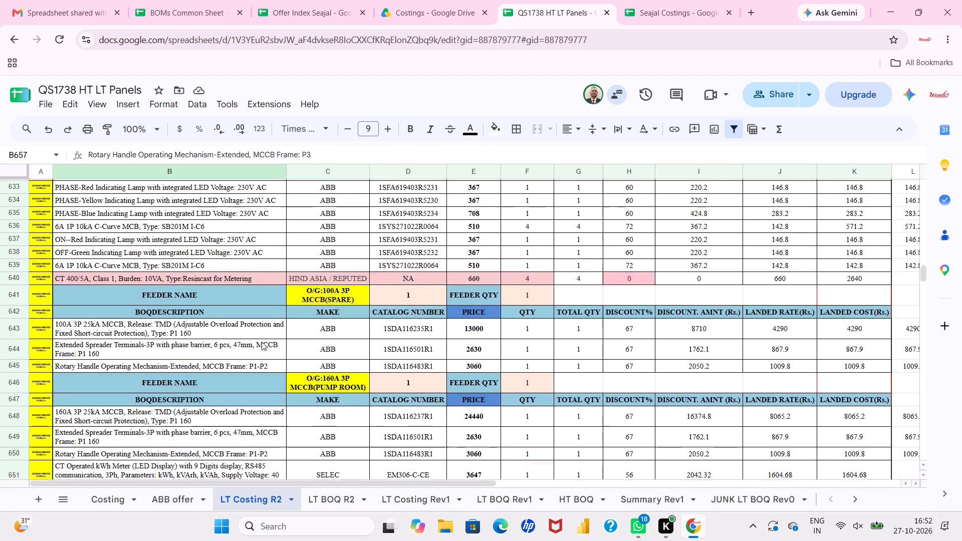
pyautogui.scroll(1, 262, 342)
pyautogui.scroll(-9, 262, 342)
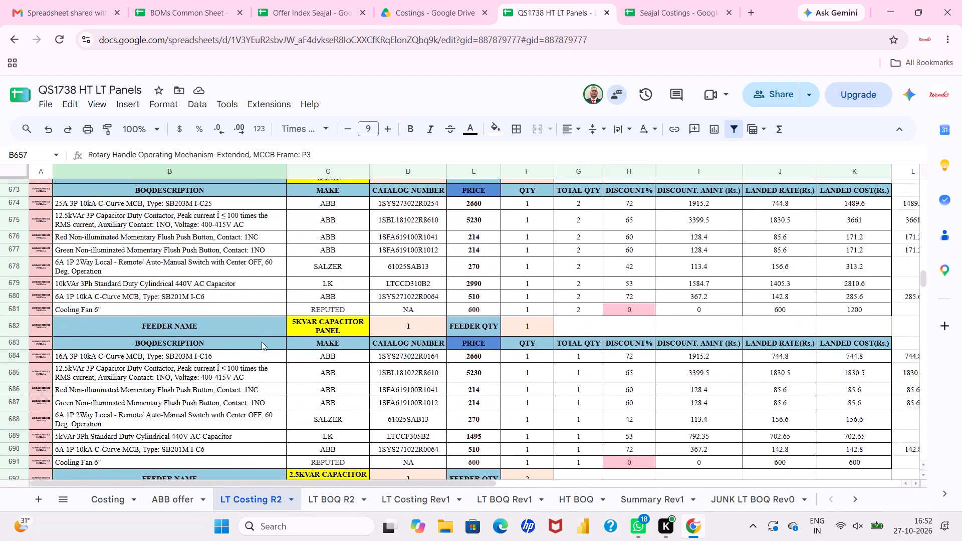
pyautogui.scroll(-20, 262, 342)
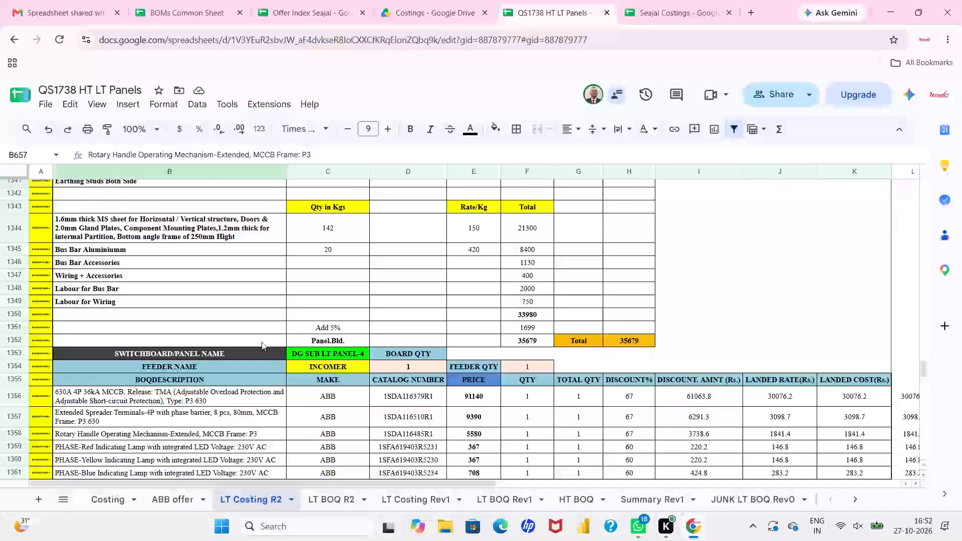
pyautogui.scroll(-14, 262, 342)
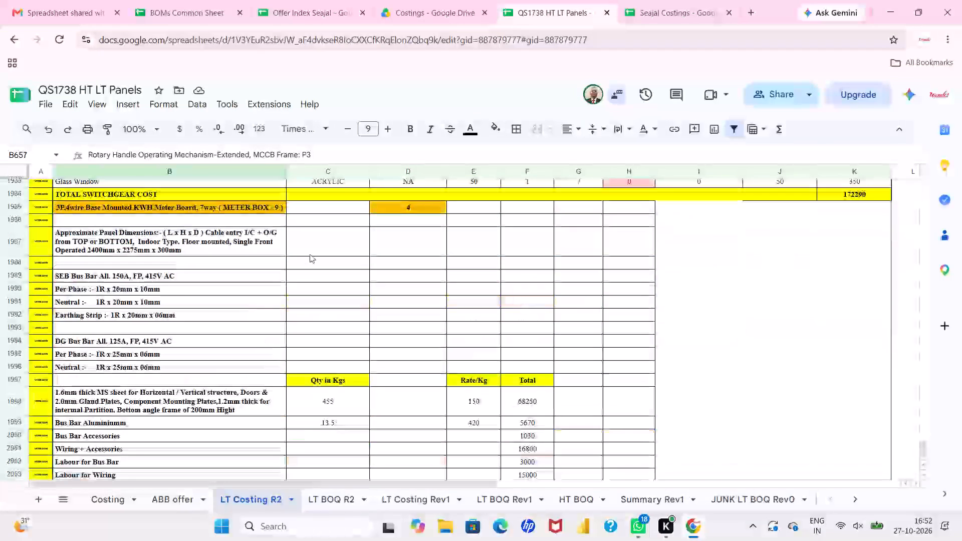
# Examine Meter Box-9's PSPCL and DG incomer, 63A and 40A outgoing, and ACCL costing rows in LT Costing R2.
pyautogui.scroll(5, 310, 254)
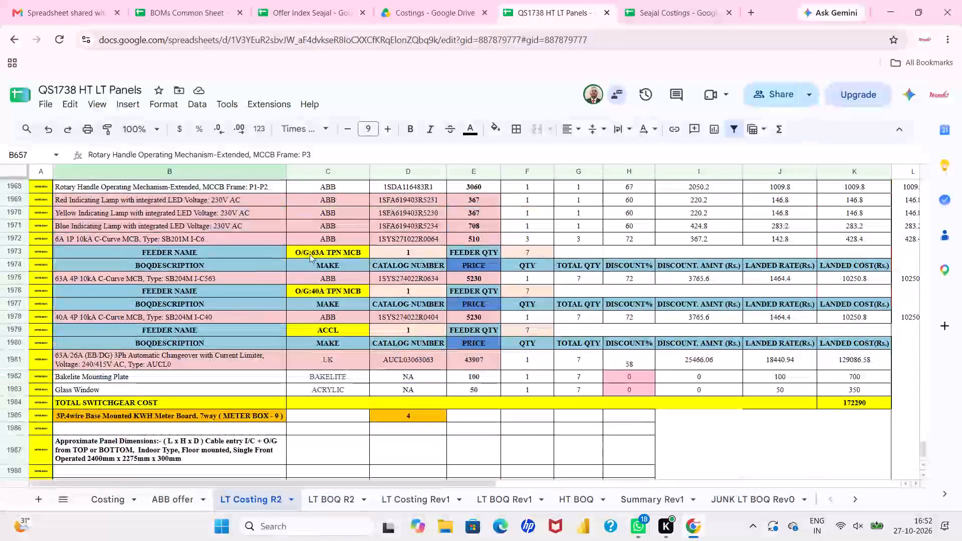
pyautogui.scroll(1, 310, 254)
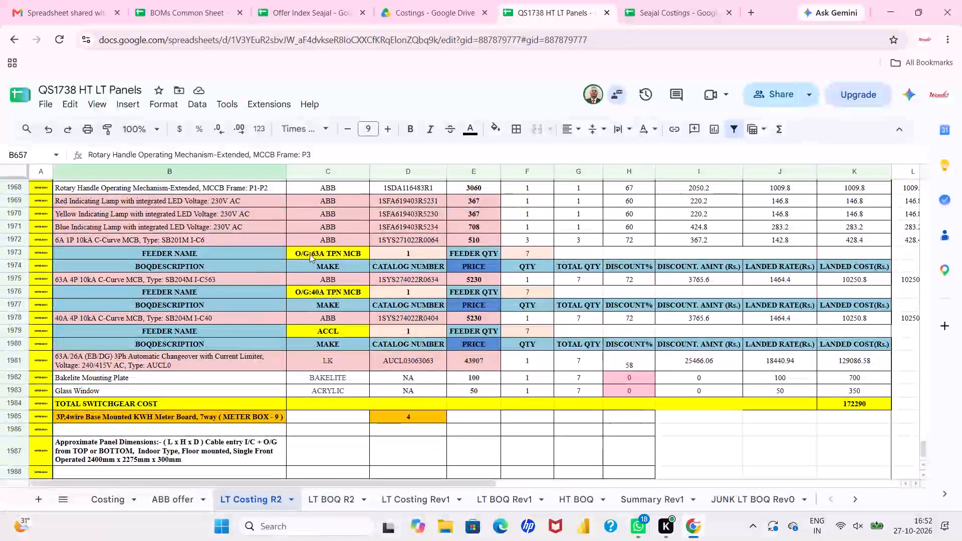
pyautogui.scroll(1, 310, 254)
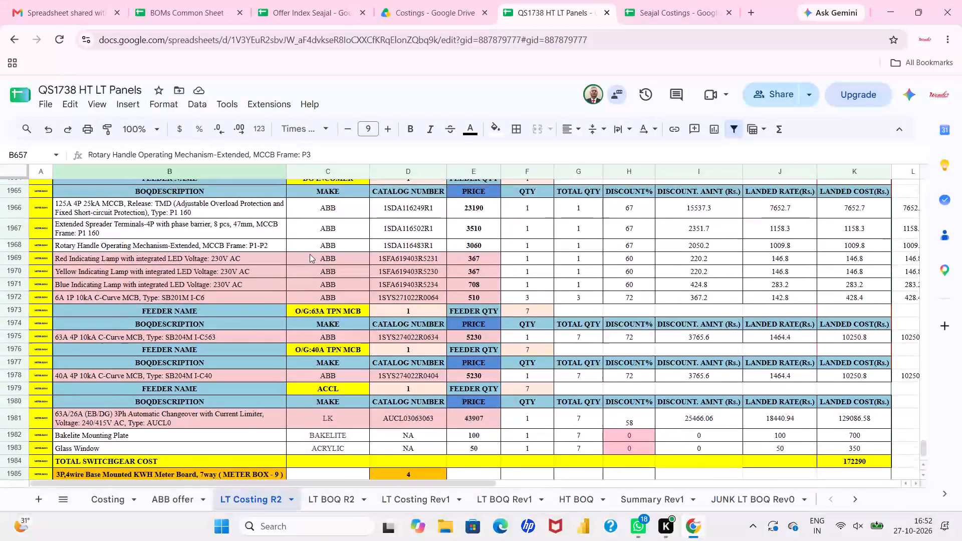
pyautogui.scroll(2, 310, 254)
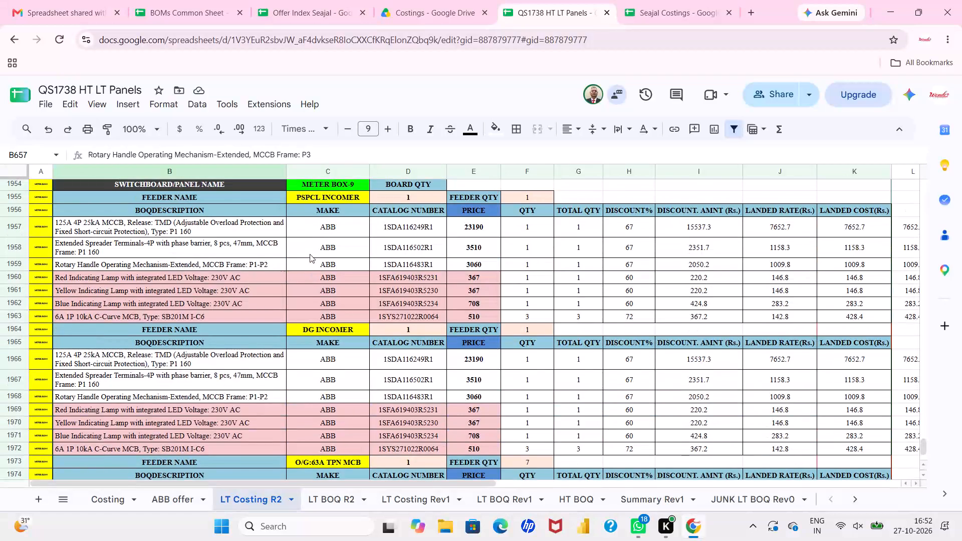
pyautogui.scroll(1, 310, 254)
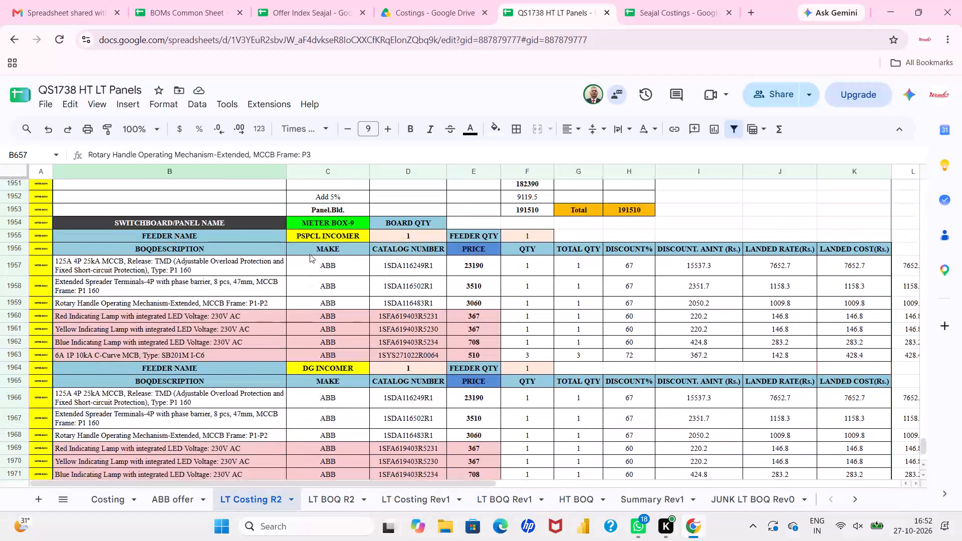
# Jump to the collaborator's current location in the workbook and return to the LT Costing R2 sheet.
pyautogui.click(592, 95)
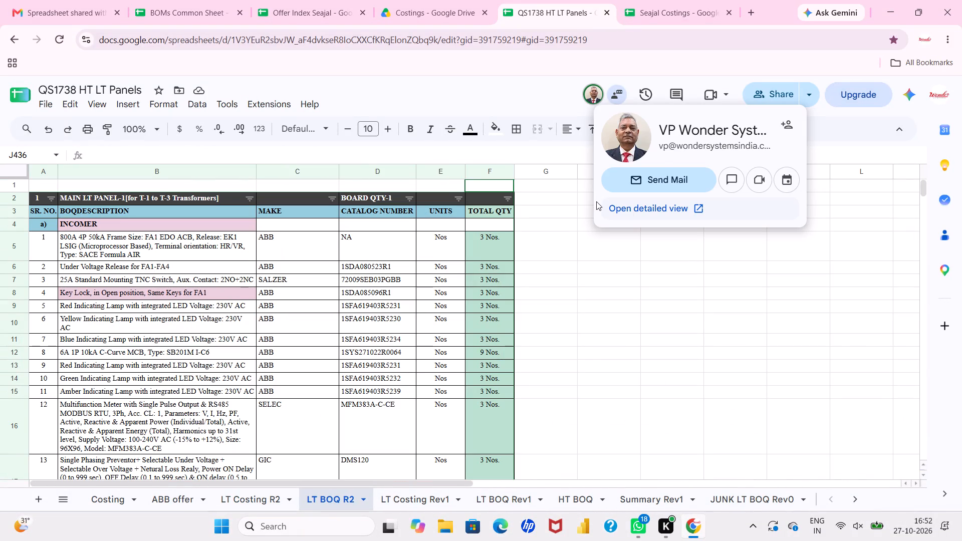
pyautogui.click(266, 497)
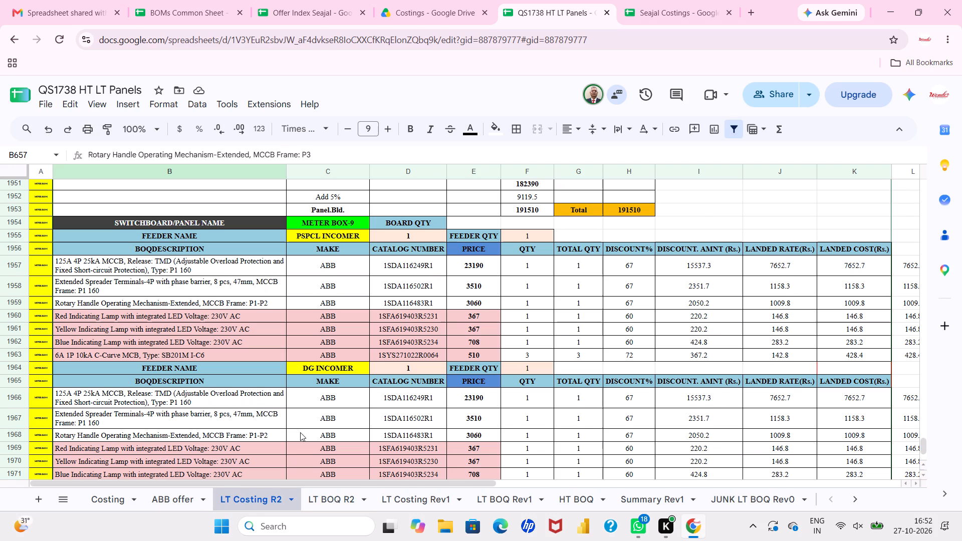
# Examine the 63A/26A ACCL items and their costing in the Meter Box-9 and Meter Box-8 sections of LT Costing R2.
pyautogui.scroll(-2, 300, 432)
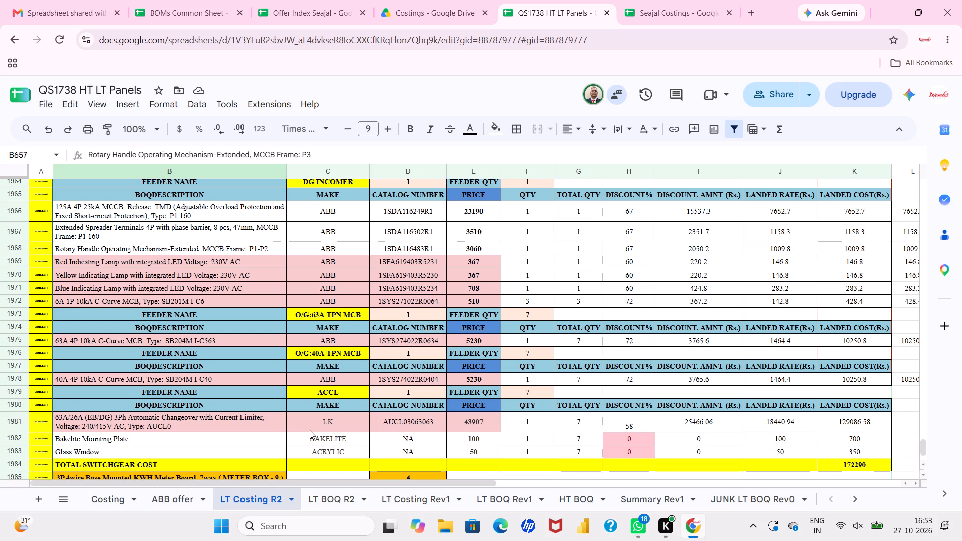
pyautogui.click(310, 430)
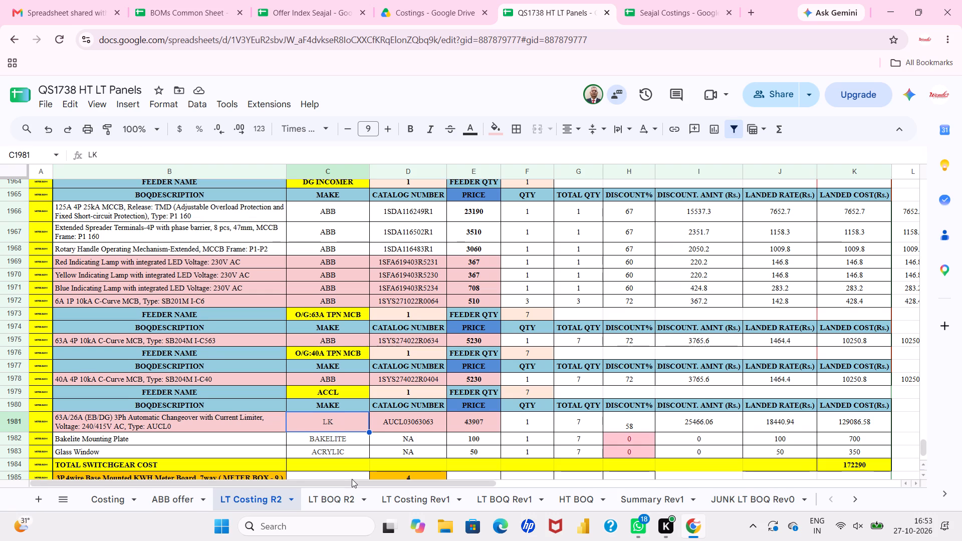
pyautogui.scroll(-2, 352, 479)
pyautogui.scroll(-9, 343, 367)
pyautogui.scroll(4, 343, 367)
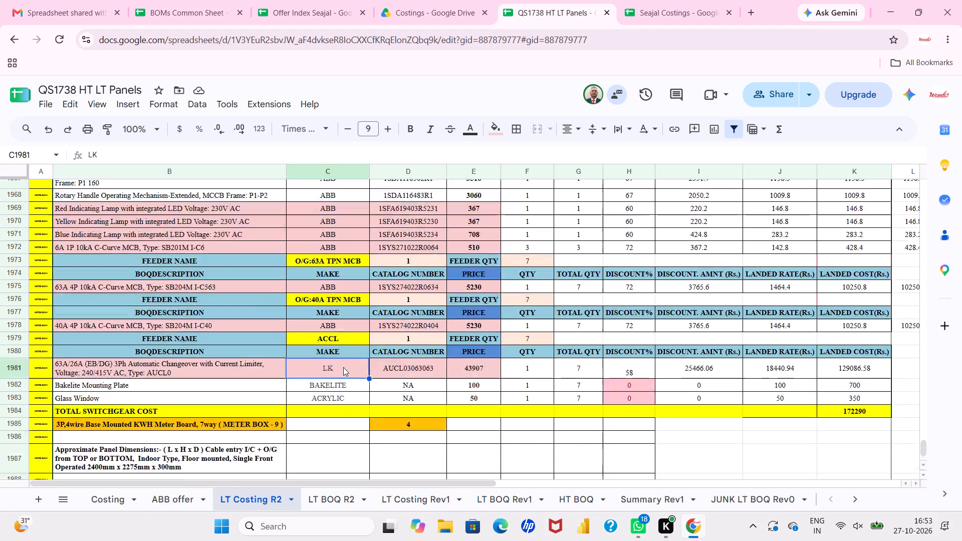
pyautogui.scroll(4, 343, 367)
pyautogui.scroll(-1, 343, 367)
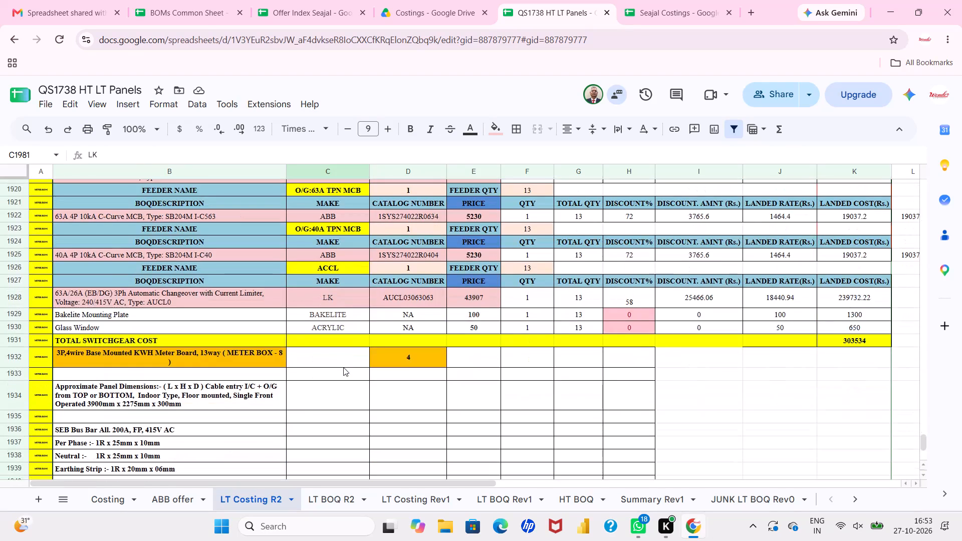
pyautogui.scroll(-1, 343, 367)
pyautogui.hscroll(1, 343, 367)
pyautogui.scroll(3, 343, 367)
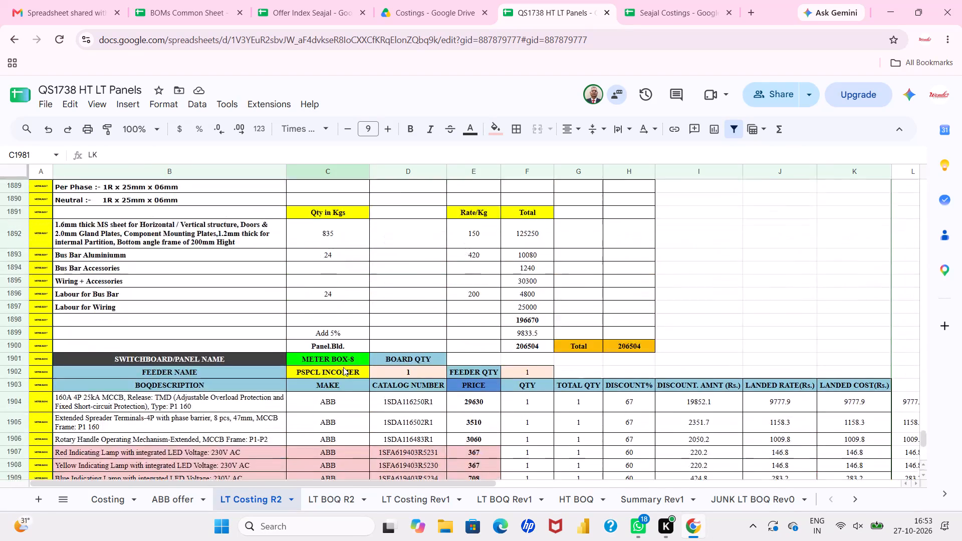
# Look back through LT Costing R2 from Meter Box-7 past Meter Box-4 and Meter Box-1 to the DG Sub LT Panel sections.
pyautogui.scroll(9, 343, 367)
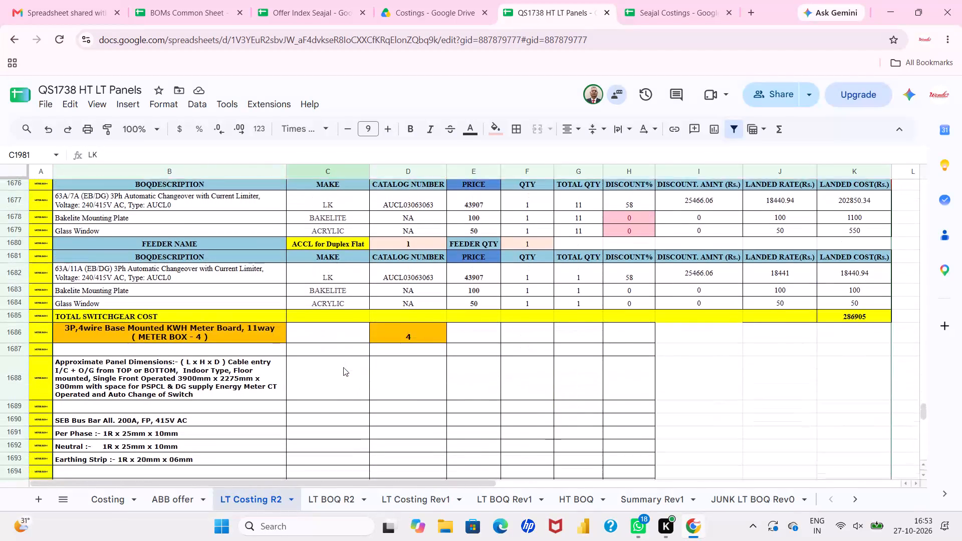
pyautogui.scroll(3, 343, 367)
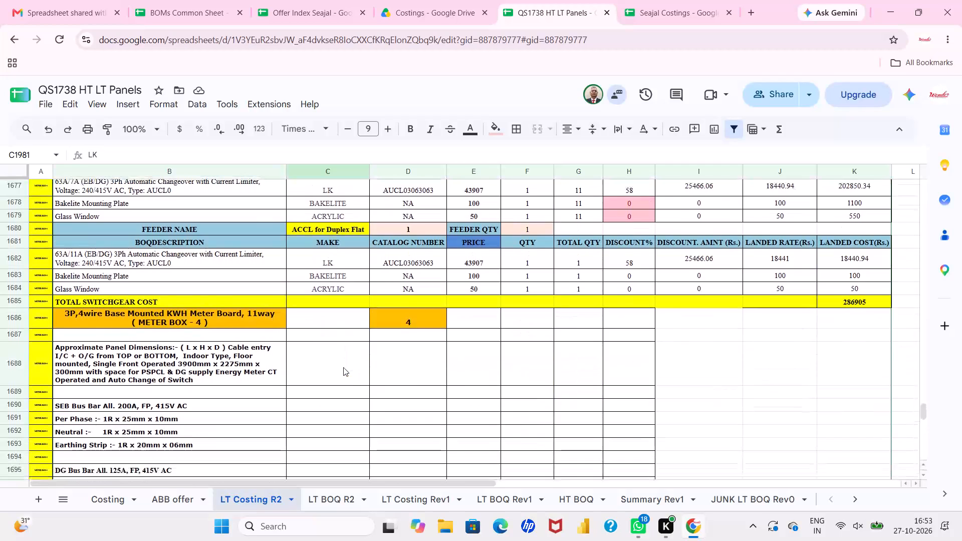
pyautogui.scroll(6, 343, 367)
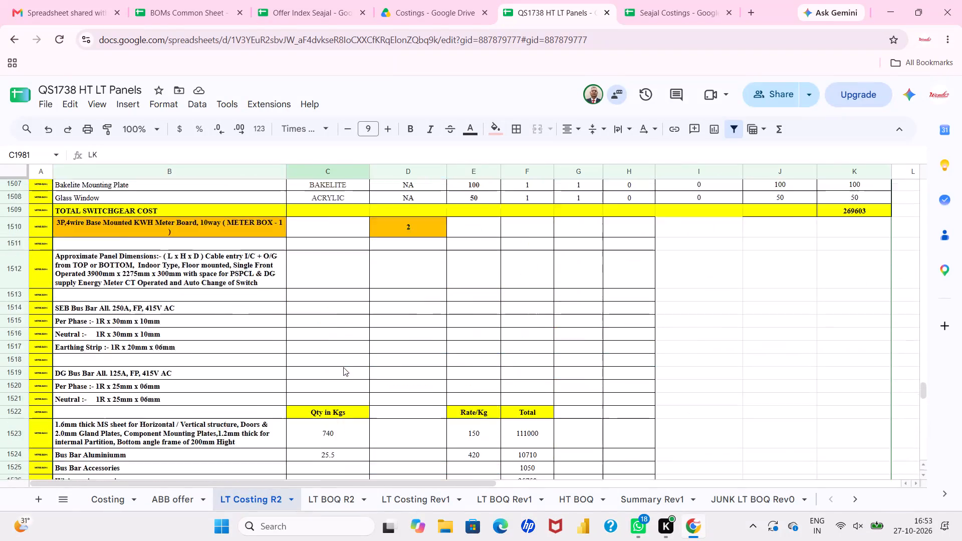
pyautogui.scroll(3, 343, 367)
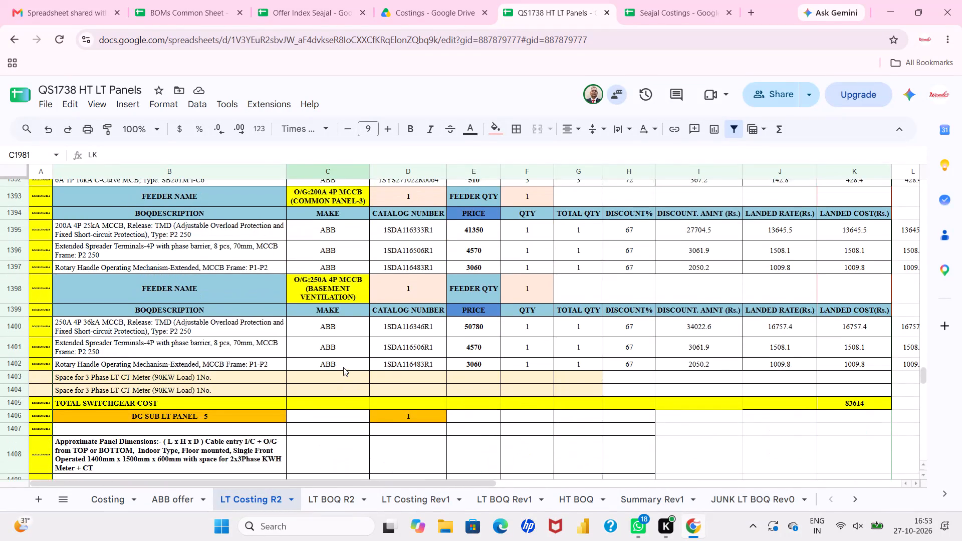
pyautogui.scroll(6, 343, 367)
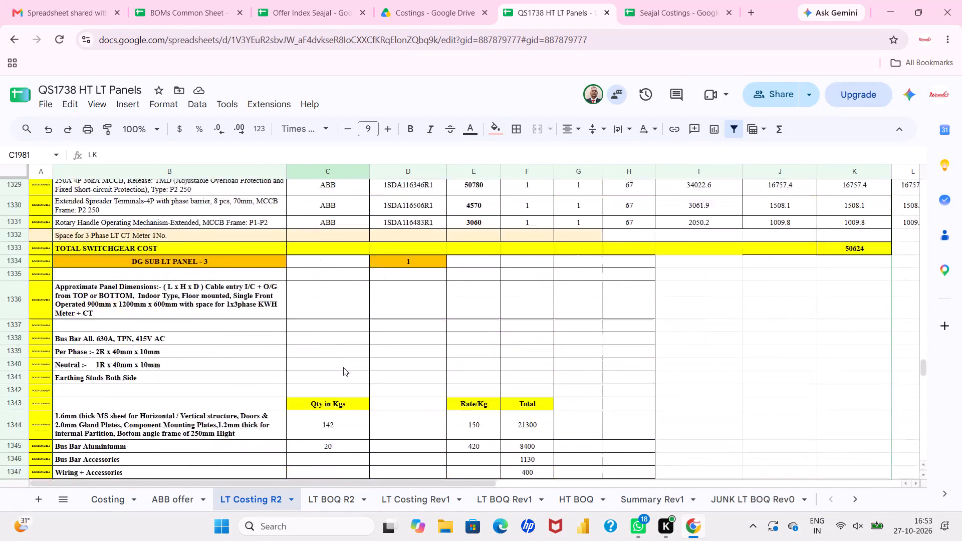
pyautogui.scroll(3, 343, 367)
# Return to Meter Box-1 in LT Costing R2 and examine its ACCL items, panel dimensions, bus bar sizes and fabrication costs.
pyautogui.scroll(-9, 343, 367)
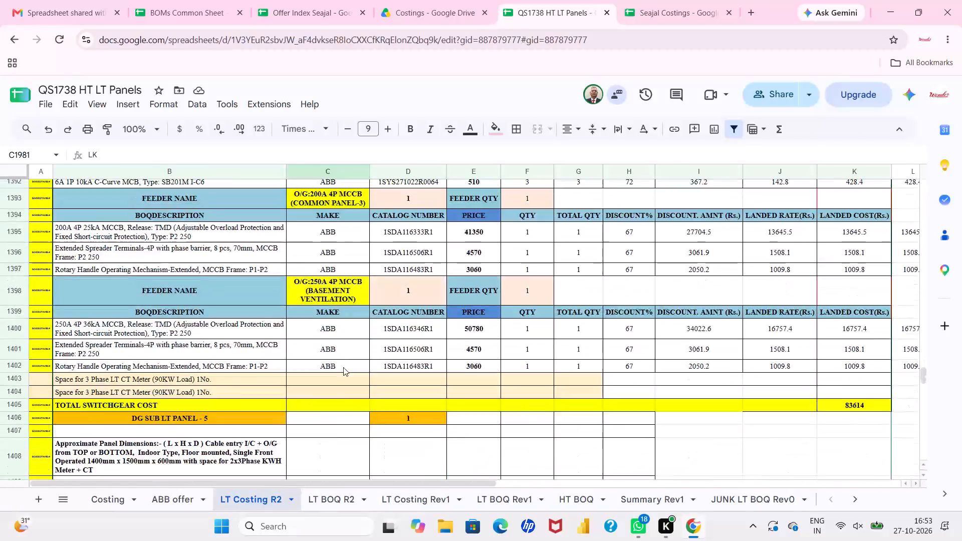
pyautogui.scroll(-1, 343, 367)
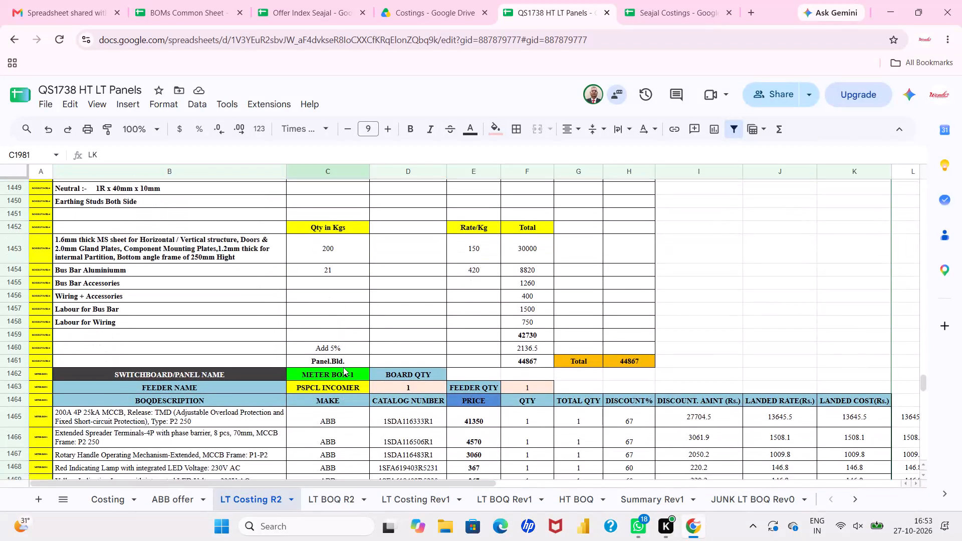
pyautogui.scroll(-5, 343, 367)
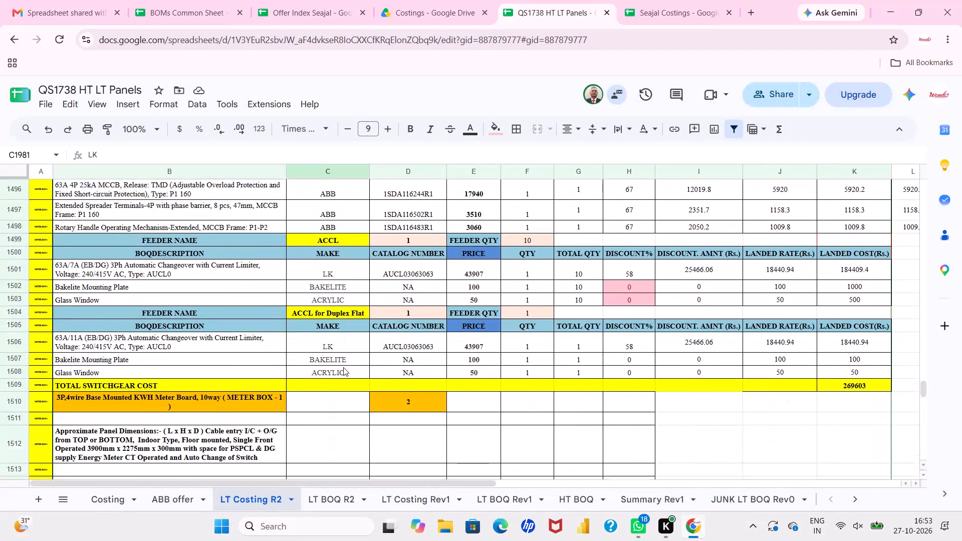
pyautogui.scroll(-3, 343, 367)
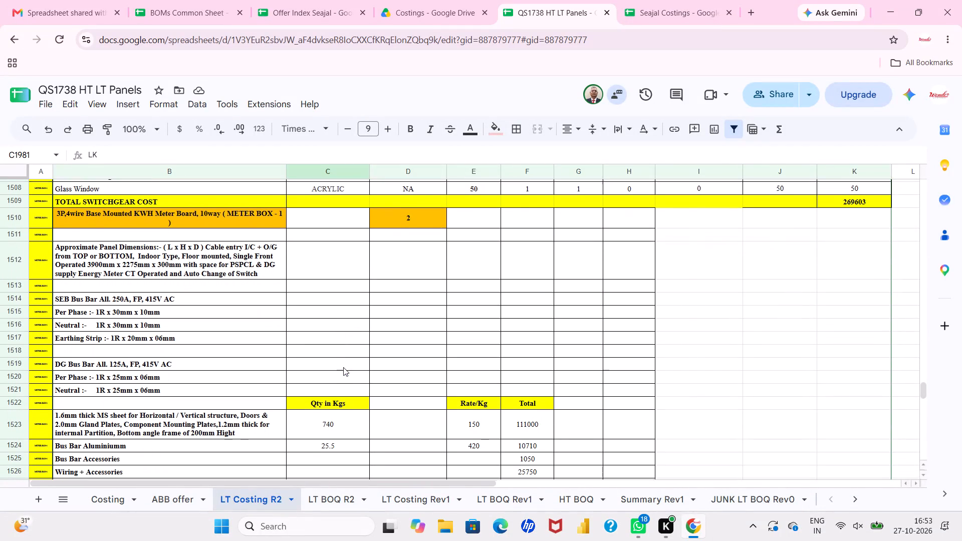
pyautogui.scroll(-1, 343, 367)
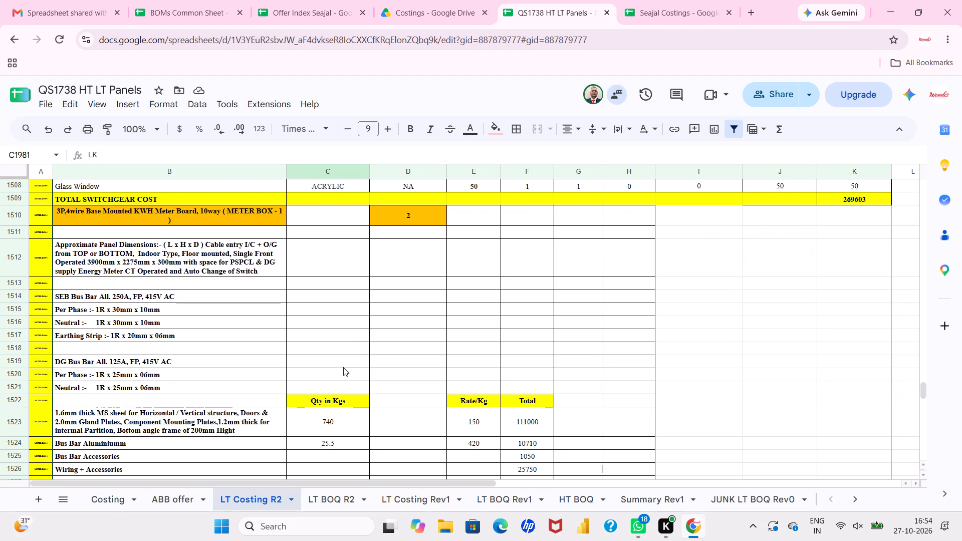
pyautogui.click(685, 350)
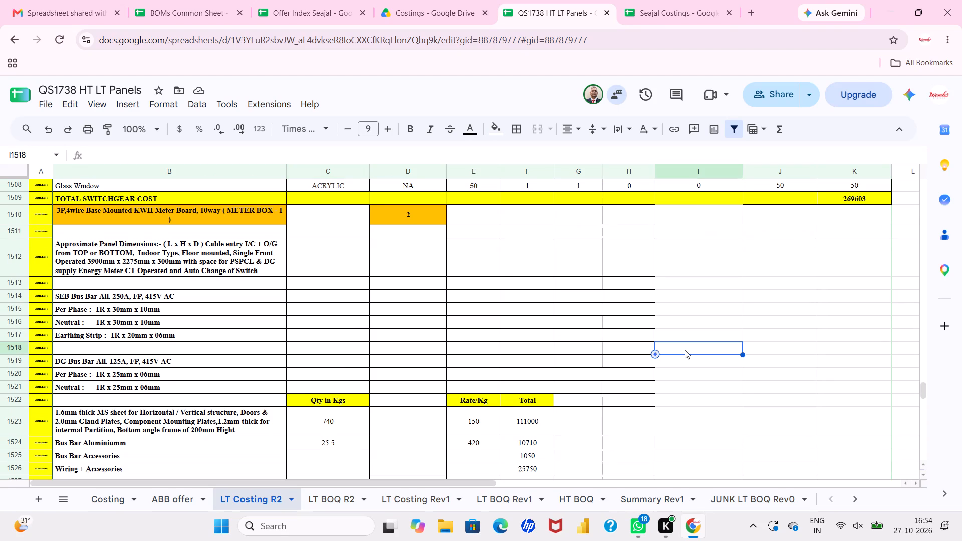
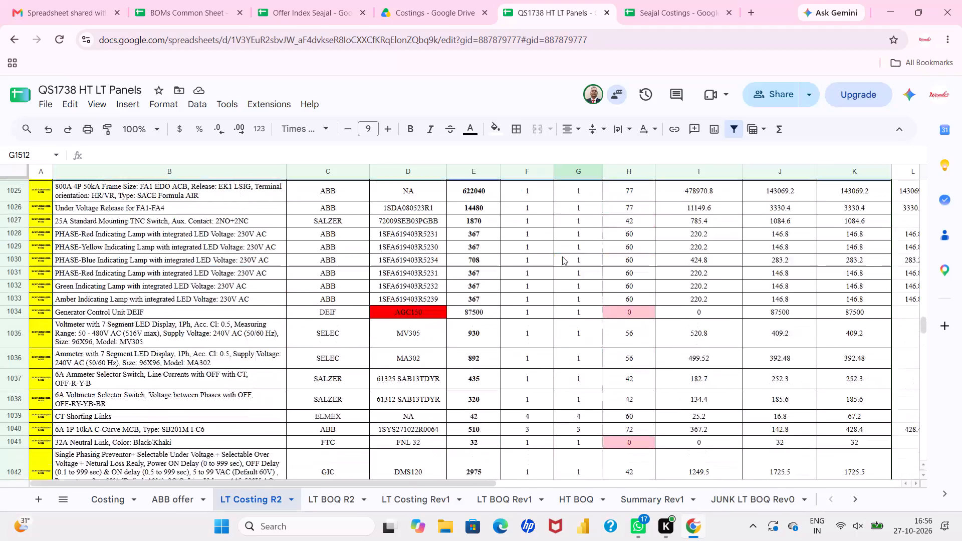
# Return to the top of LT Costing R2 and examine the panel summary list through Meter Box-9 and the total cost.
pyautogui.scroll(7, 562, 256)
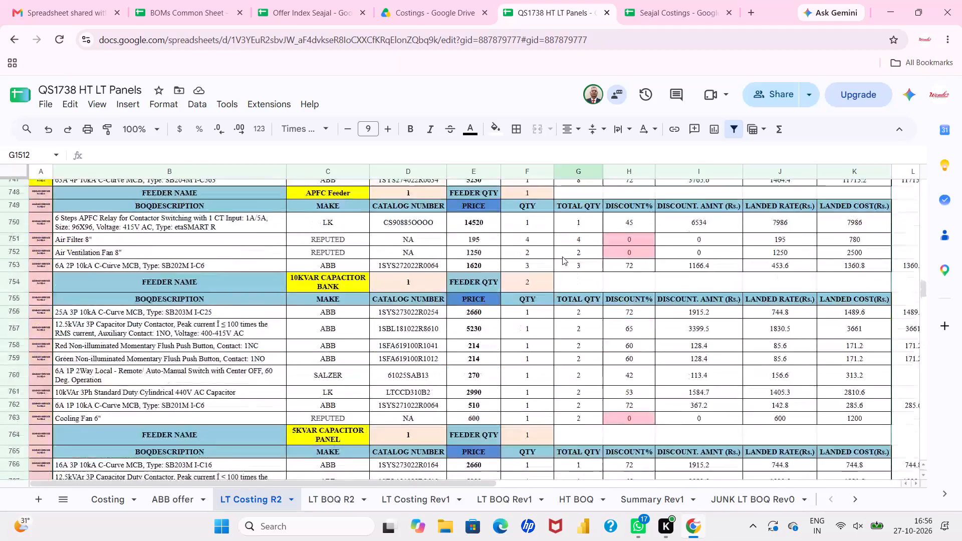
pyautogui.scroll(13, 562, 256)
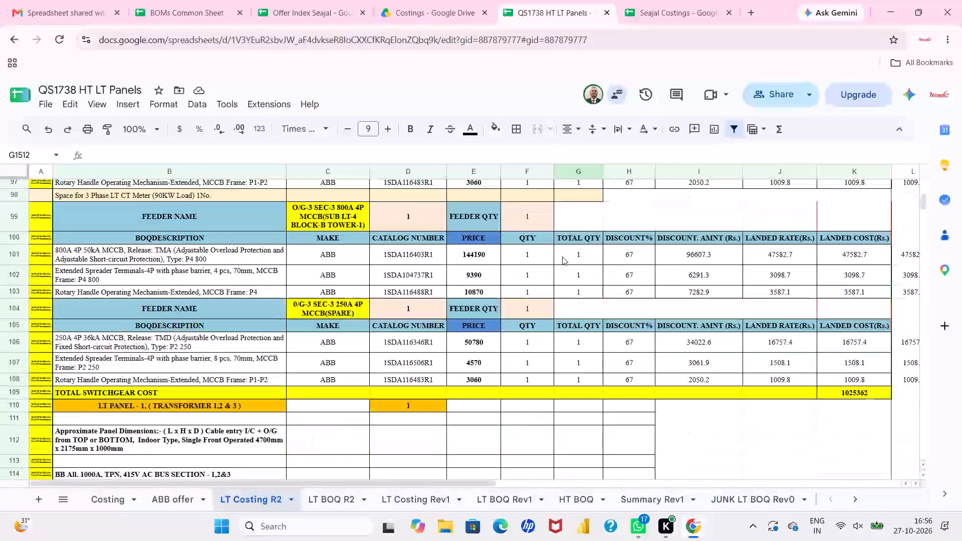
pyautogui.scroll(6, 562, 256)
pyautogui.click(568, 327)
pyautogui.scroll(-3, 568, 327)
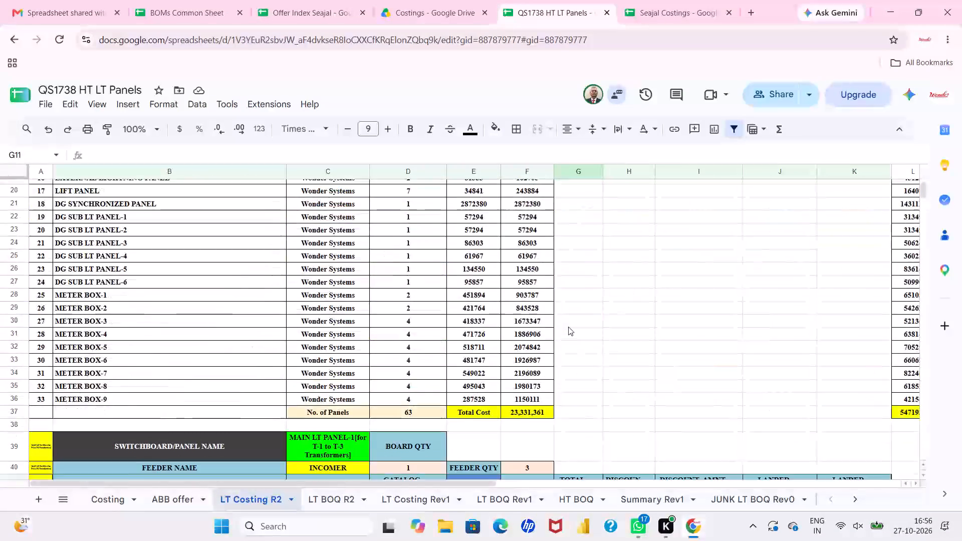
# Examine the summary's unit cost breakdown columns, from switchgear, accessories and PLC through panel, busbar, wiring and labour to unit total cost.
pyautogui.scroll(-2, 568, 327)
pyautogui.hscroll(-4, 568, 327)
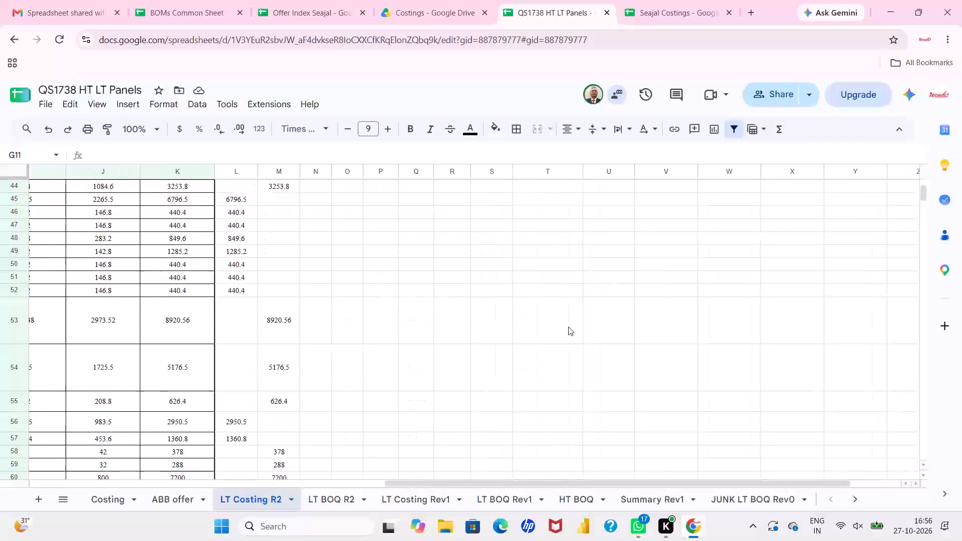
pyautogui.scroll(10, 568, 327)
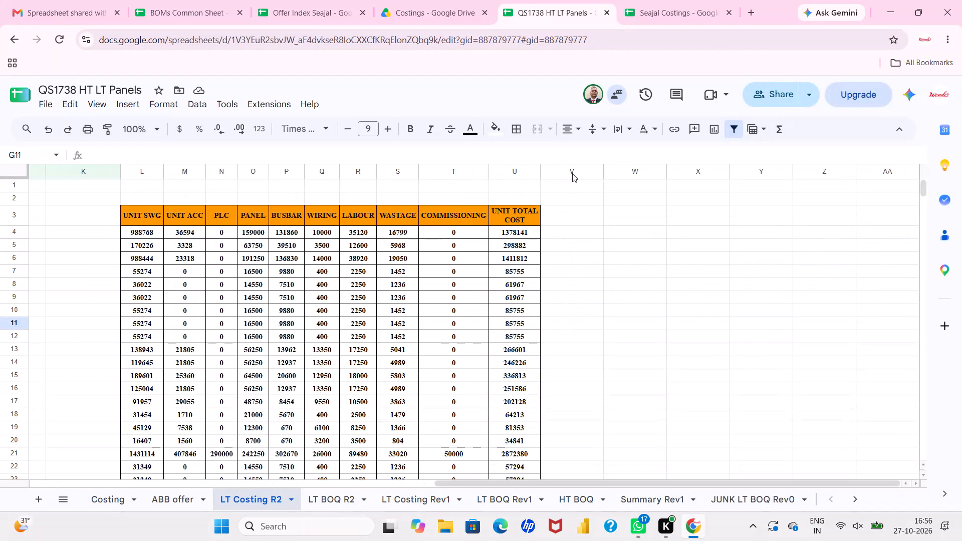
# Delete the empty columns V to AA beyond the unit total cost column in LT Costing R2.
pyautogui.click(572, 173)
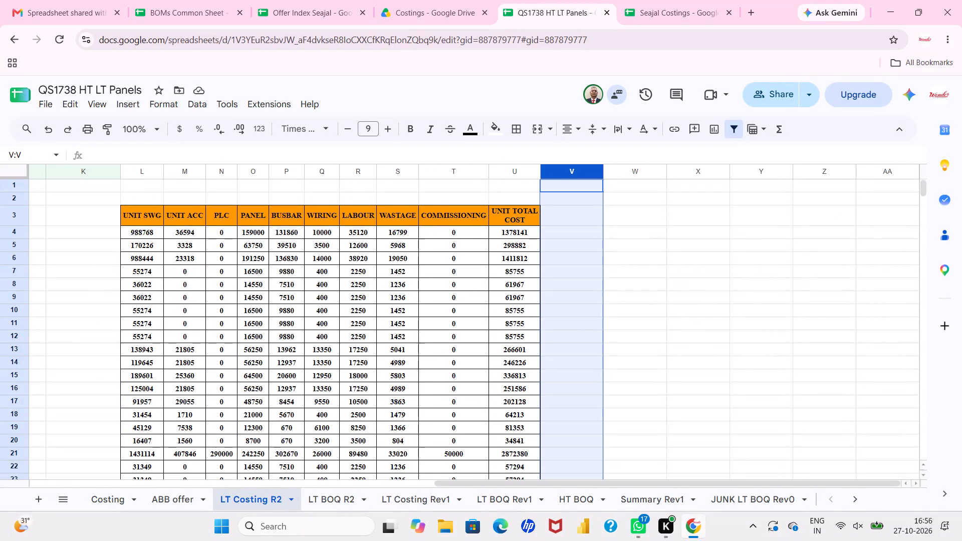
pyautogui.hotkey('ctrl', 'shift', 'Right')
pyautogui.scroll(-2, 572, 173)
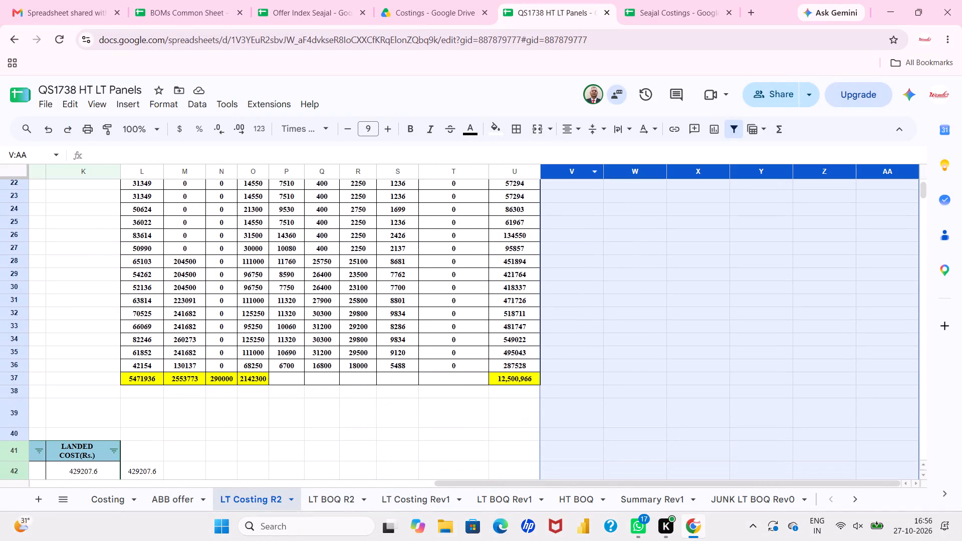
pyautogui.rightClick(574, 169)
pyautogui.click(620, 311)
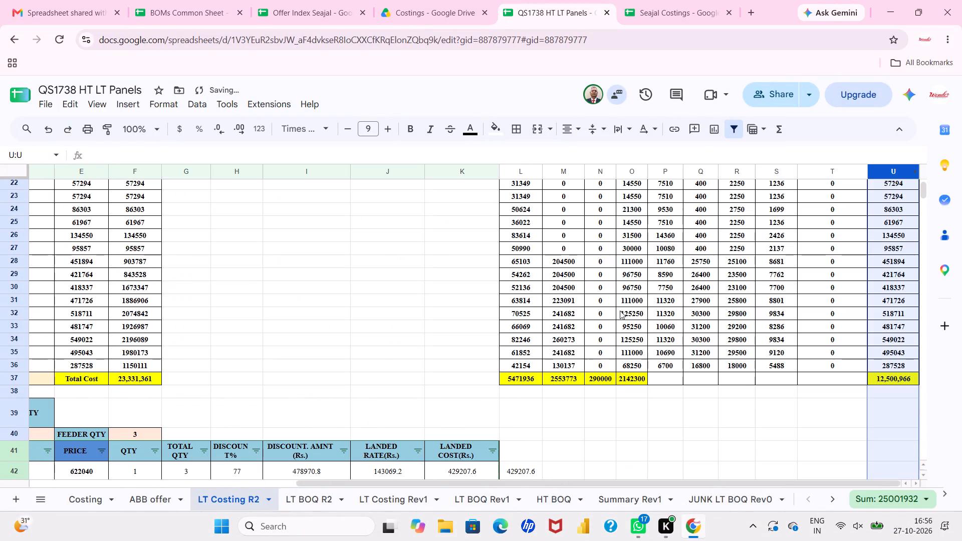
pyautogui.click(620, 311)
# Look through LT Costing R2 below the summary, from the Main LT Panel-1 incomer to the outgoing 800A and 200A MCCB feeders.
pyautogui.hscroll(-3, 620, 311)
pyautogui.click(660, 428)
pyautogui.hscroll(5, 660, 428)
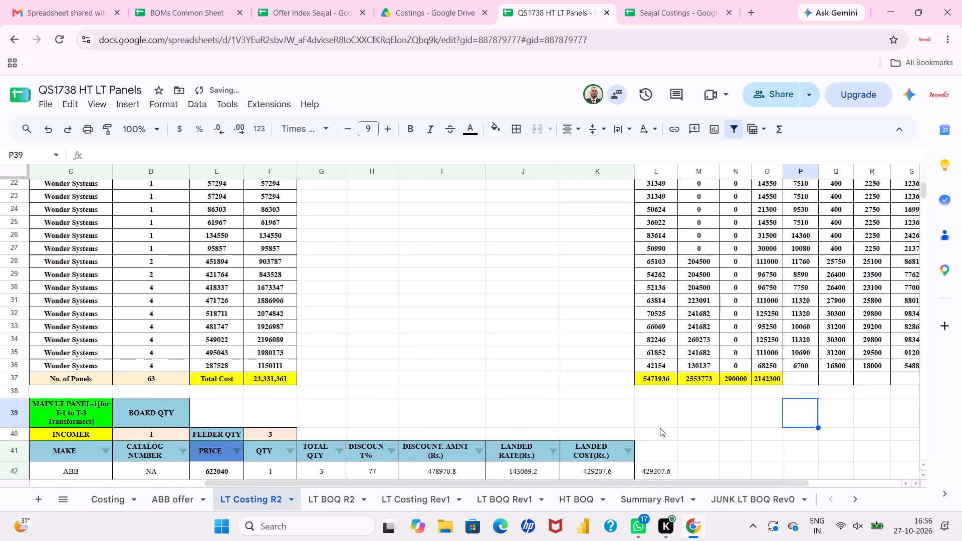
pyautogui.scroll(-13, 660, 428)
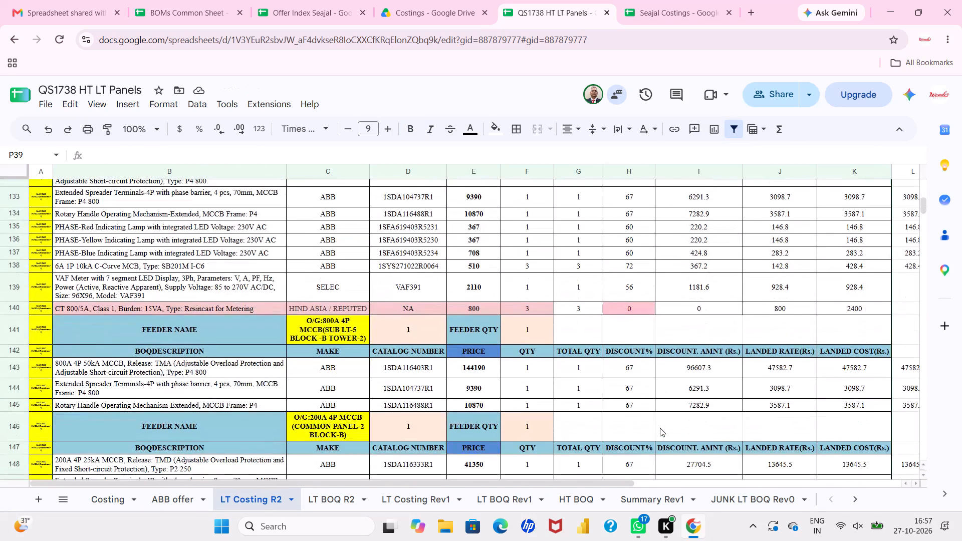
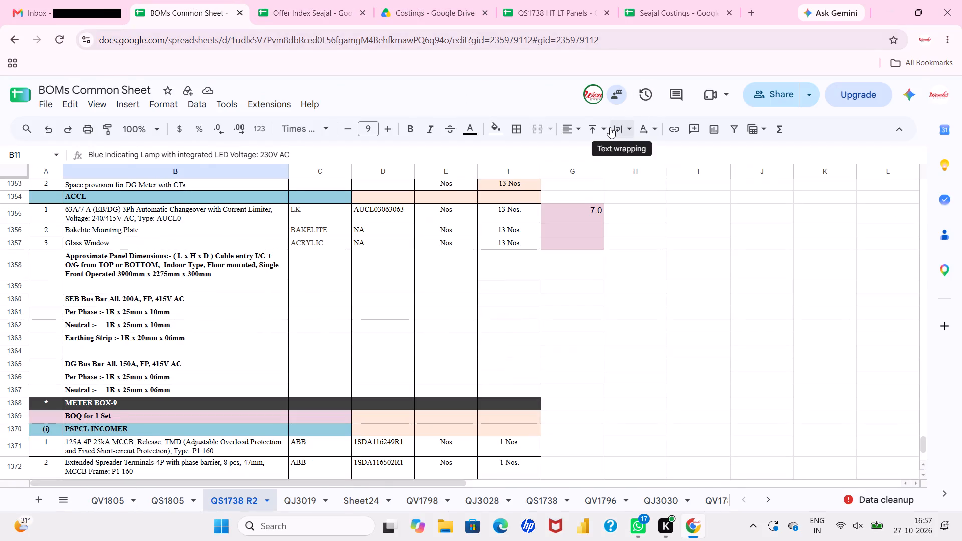
# Close the BOMs Common Sheet and QS1738 HT LT Panels workbooks, keeping Offer Index Seajal open at the latest offer entries.
pyautogui.click(238, 12)
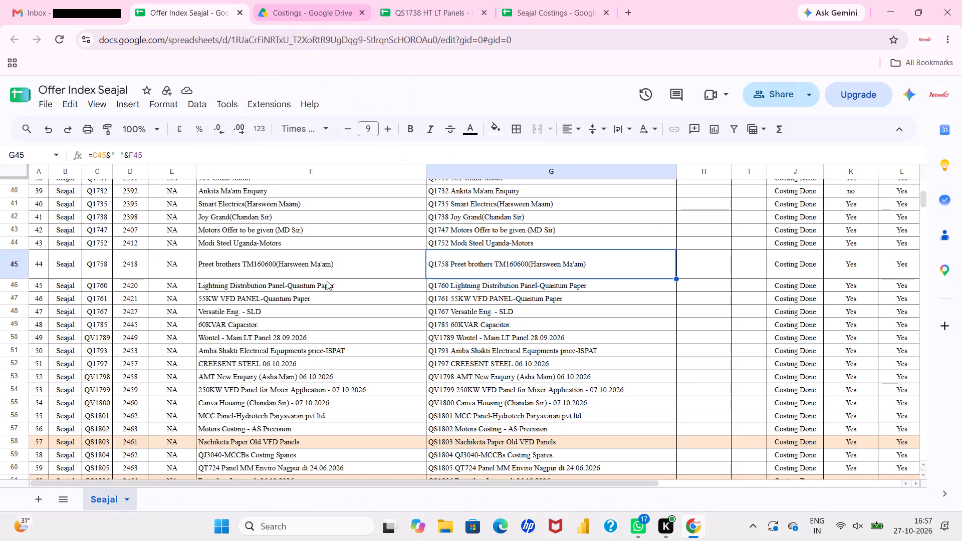
pyautogui.scroll(-1, 327, 281)
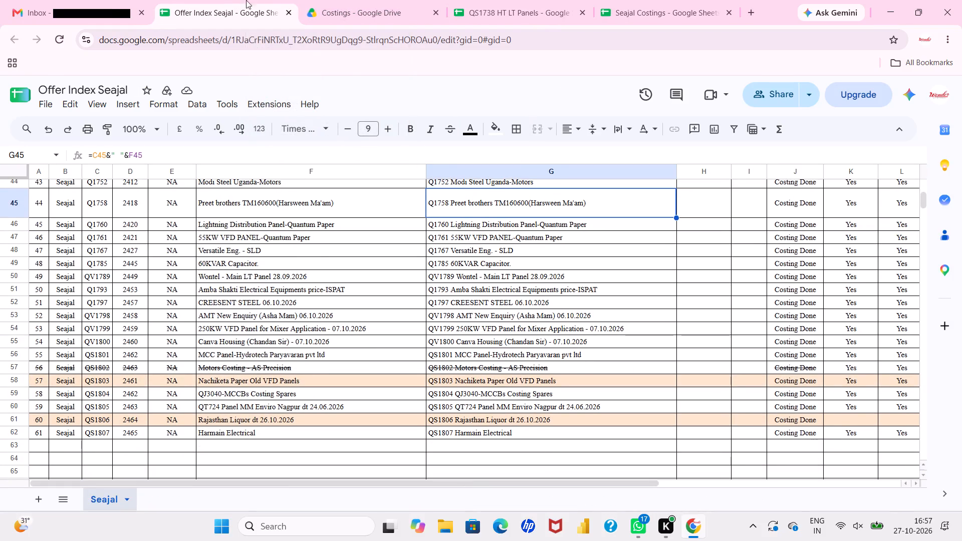
pyautogui.click(580, 12)
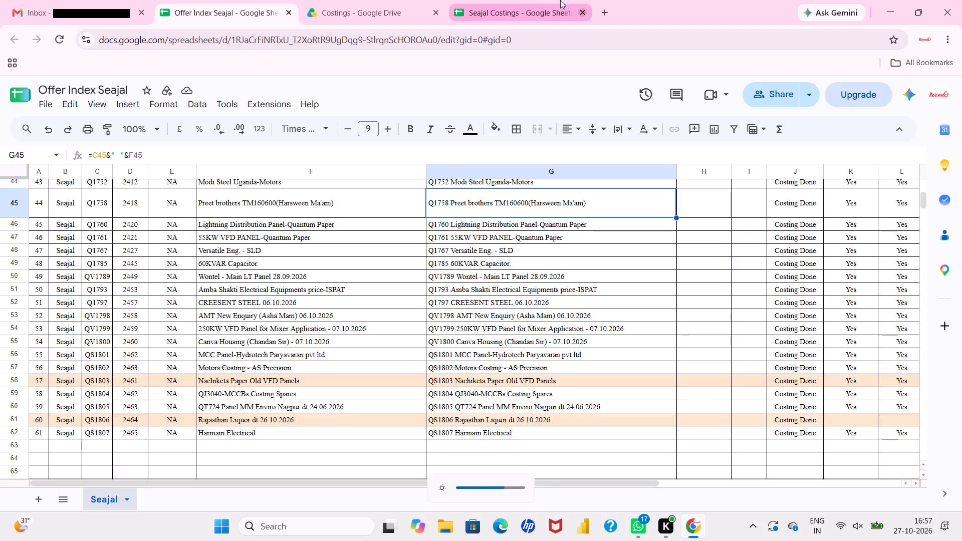
# Open the Seajal Costings spreadsheet from the Costings folder in Drive.
pyautogui.click(501, 0)
pyautogui.click(326, 5)
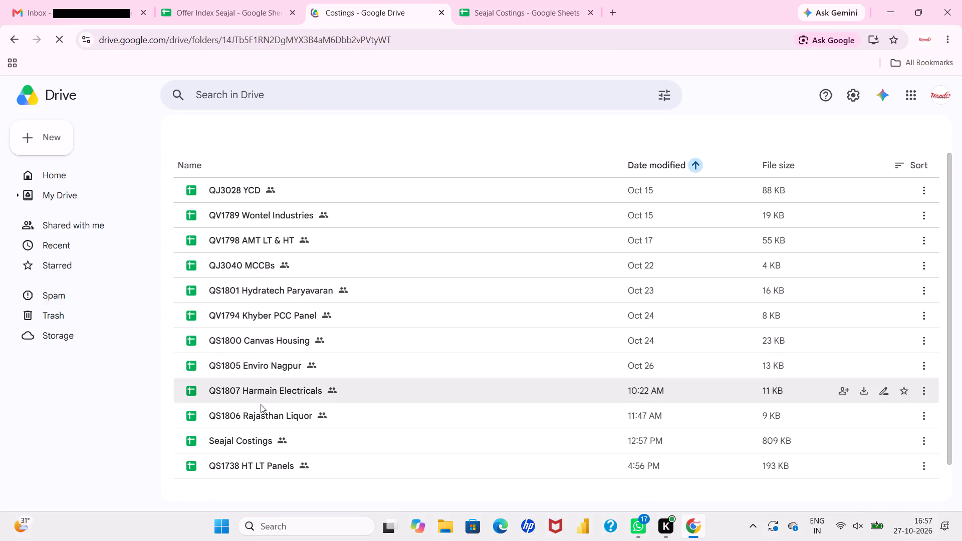
pyautogui.scroll(-1, 268, 450)
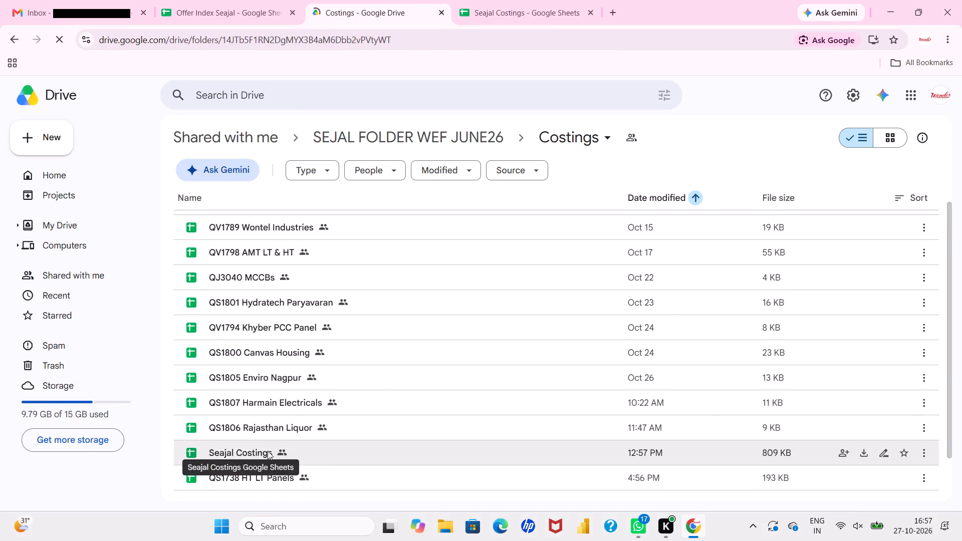
pyautogui.scroll(-3, 268, 451)
pyautogui.doubleClick(274, 391)
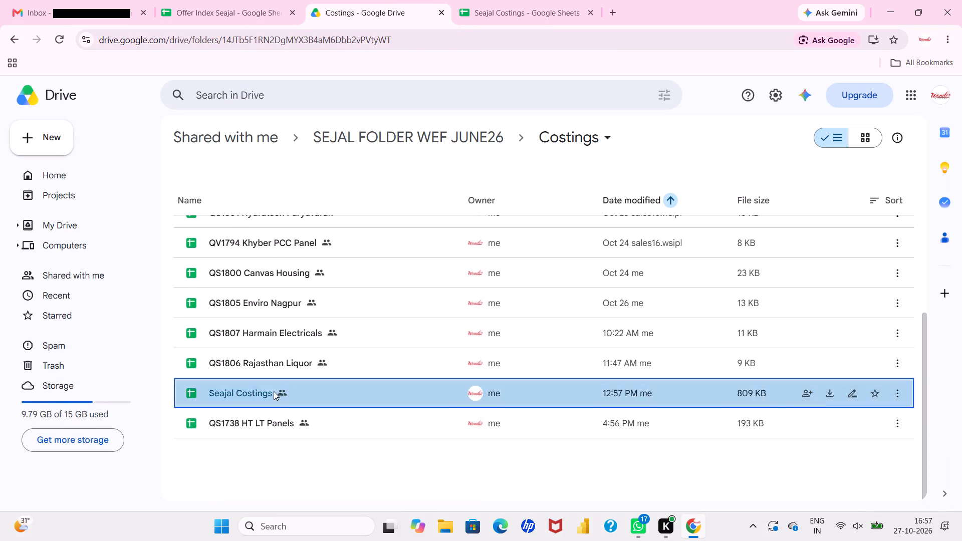
pyautogui.scroll(-4, 331, 284)
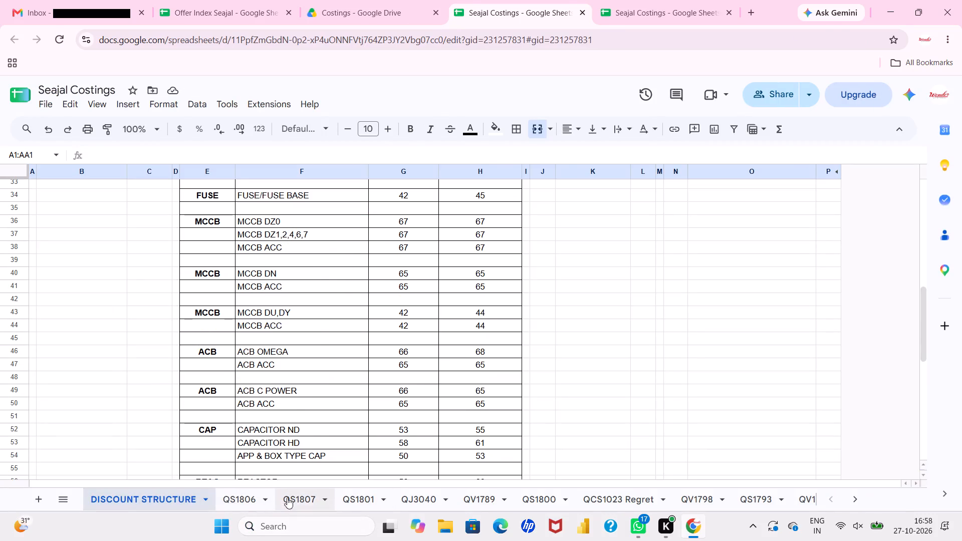
# Open QS1738 HT LT Panels from the Costings folder in Drive and bring up its LT Costing R2 sheet.
pyautogui.click(372, 0)
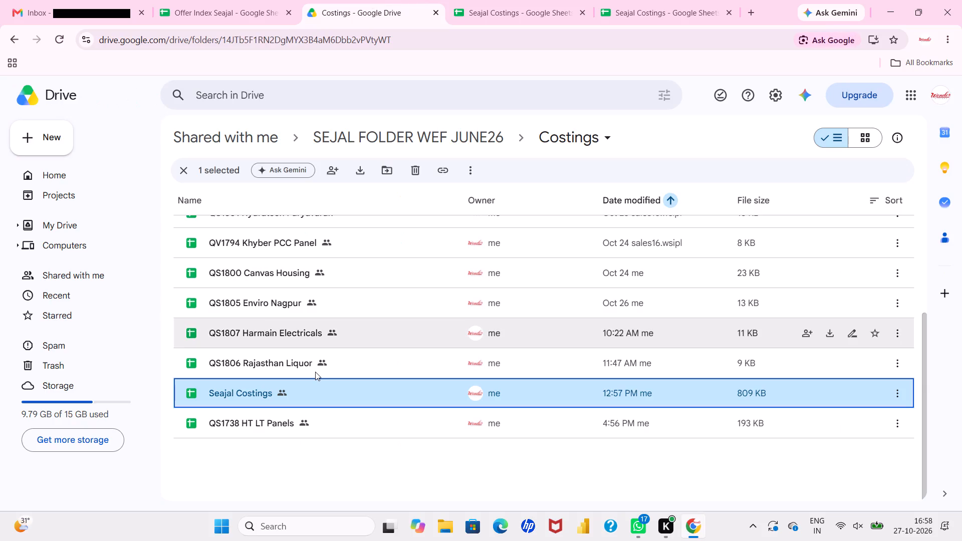
pyautogui.doubleClick(310, 422)
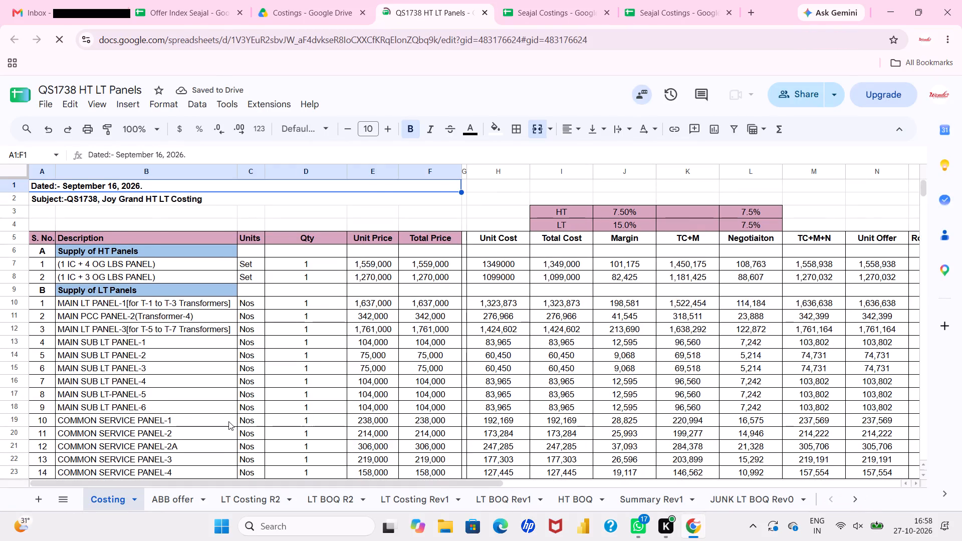
pyautogui.scroll(-6, 228, 421)
pyautogui.click(244, 493)
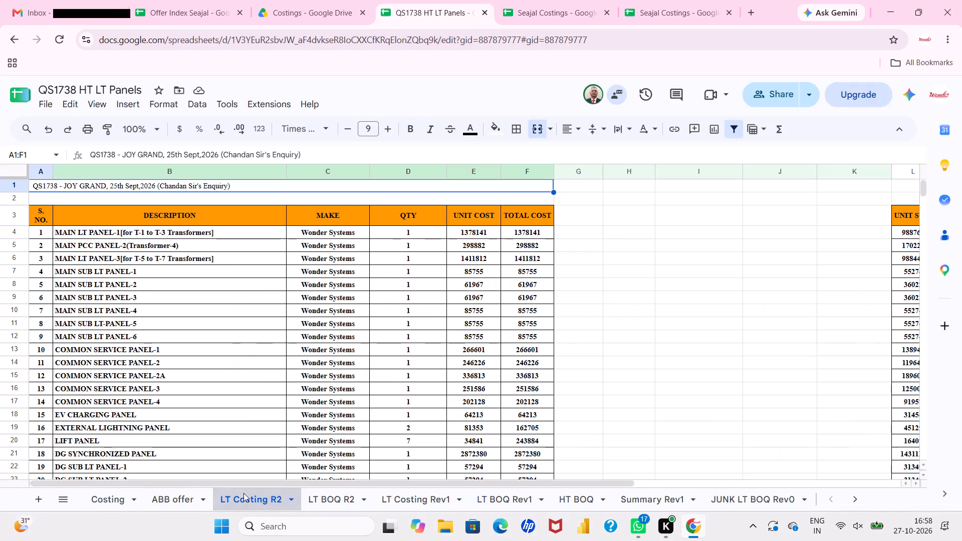
# Look through the panel costings in LT Costing R2 from the summary down to Common Service Panel-2A.
pyautogui.scroll(-9, 244, 342)
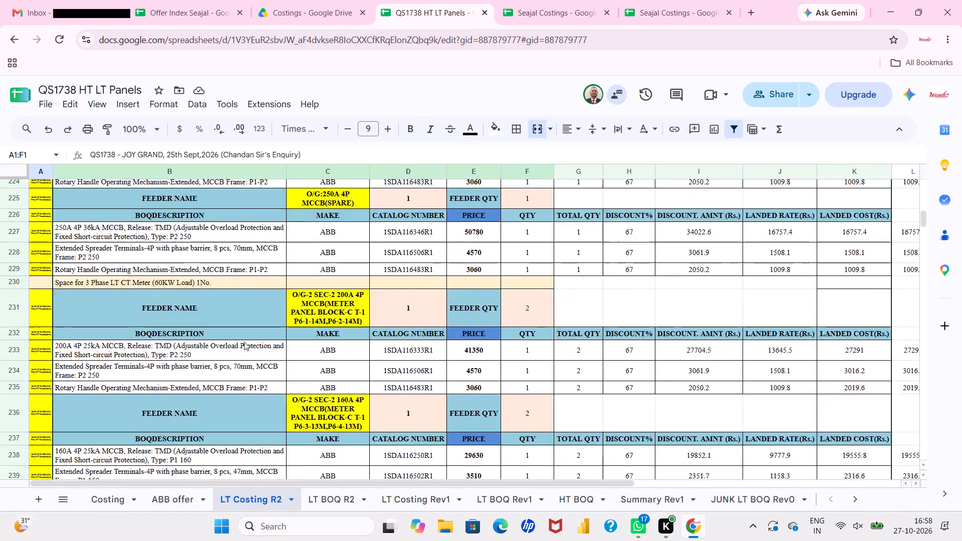
pyautogui.scroll(-2, 244, 342)
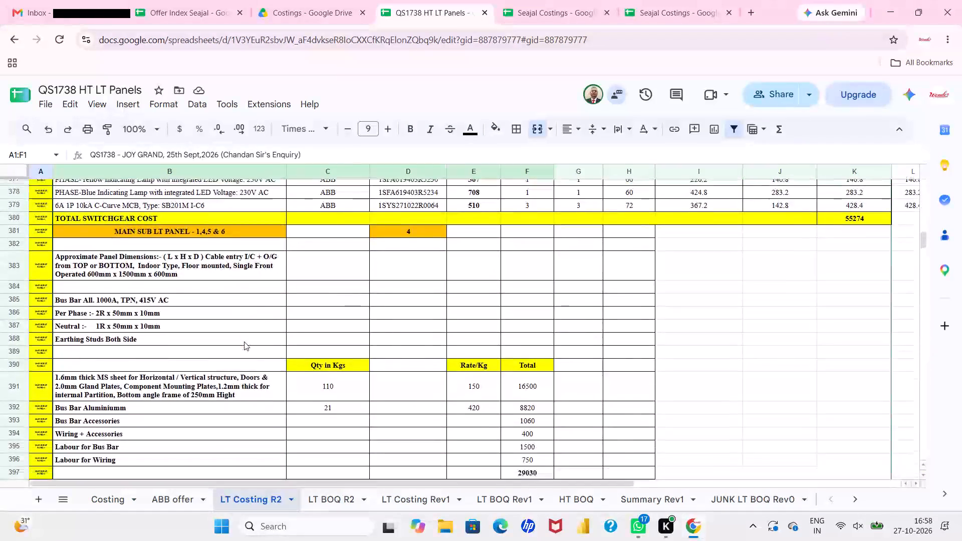
pyautogui.scroll(-7, 244, 342)
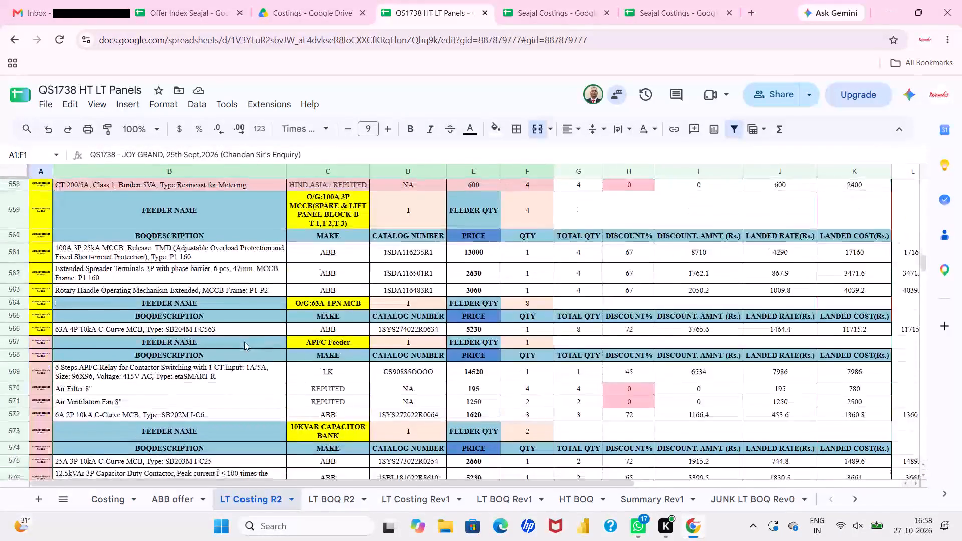
pyautogui.scroll(-7, 244, 342)
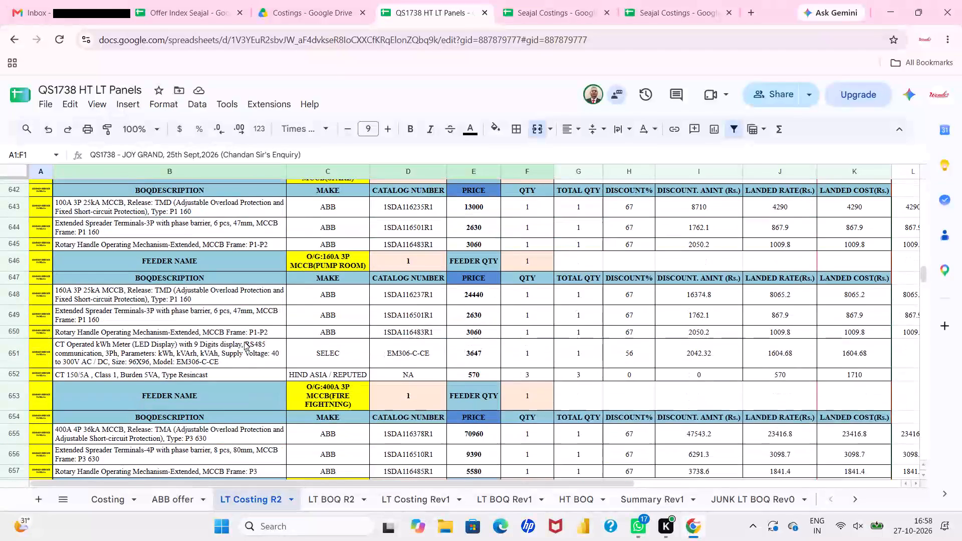
pyautogui.scroll(-7, 244, 342)
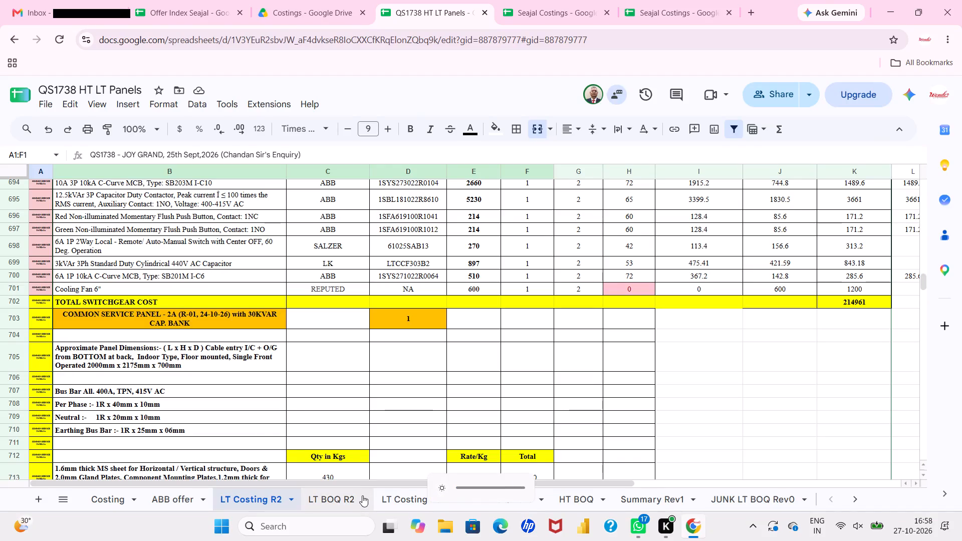
pyautogui.click(355, 460)
pyautogui.click(406, 443)
pyautogui.hscroll(1, 406, 443)
# Go to LT BOQ R2, where the collaborator is working, and look through the panel BOQs down to Meter Box-4.
pyautogui.click(593, 93)
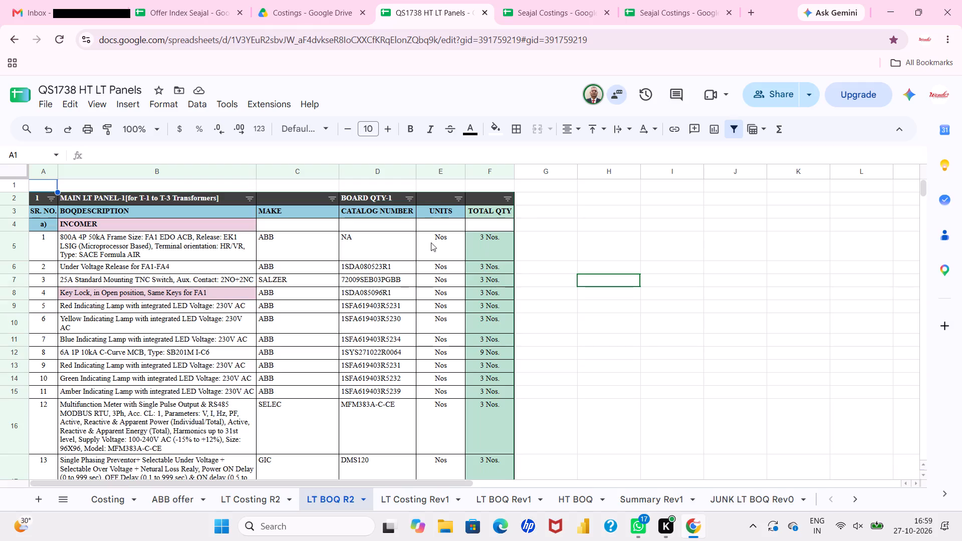
pyautogui.scroll(-10, 258, 411)
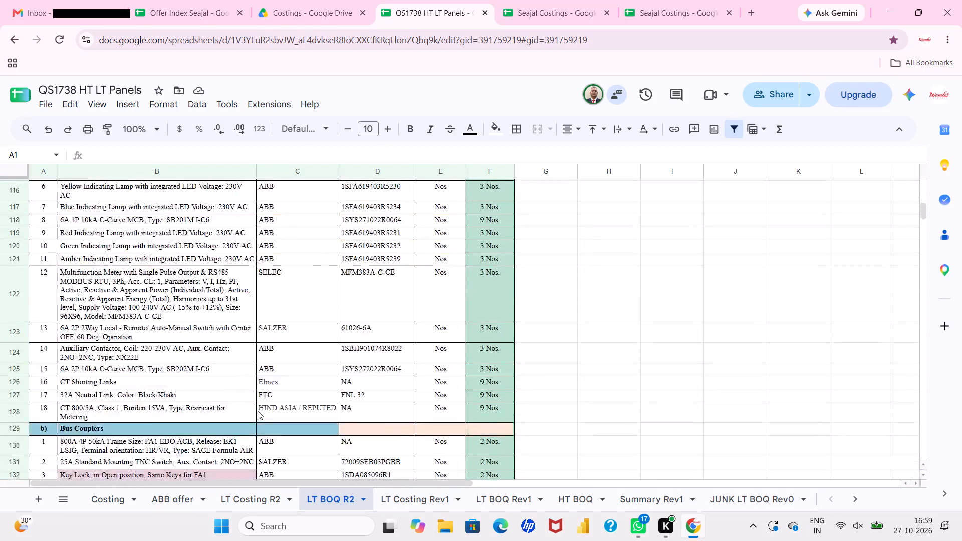
pyautogui.scroll(-12, 258, 411)
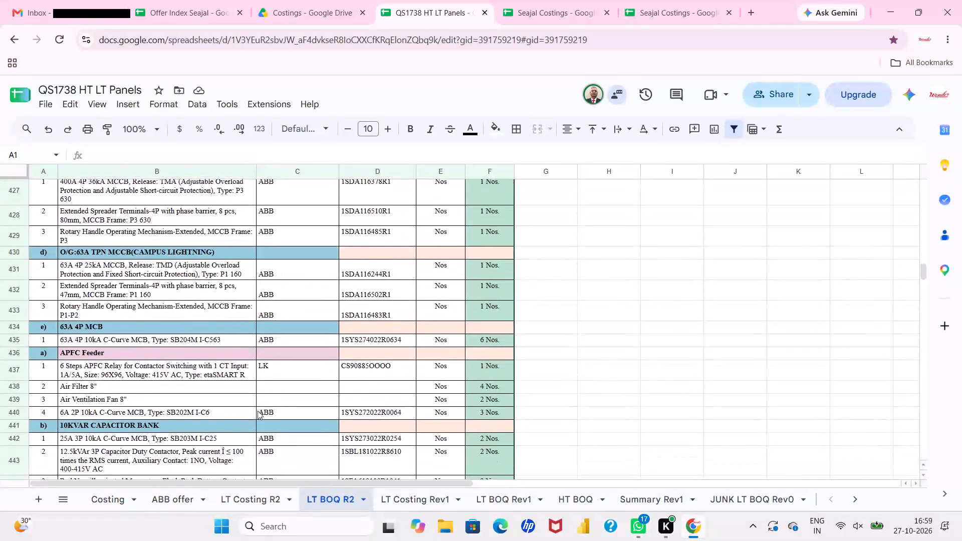
pyautogui.scroll(-1, 258, 411)
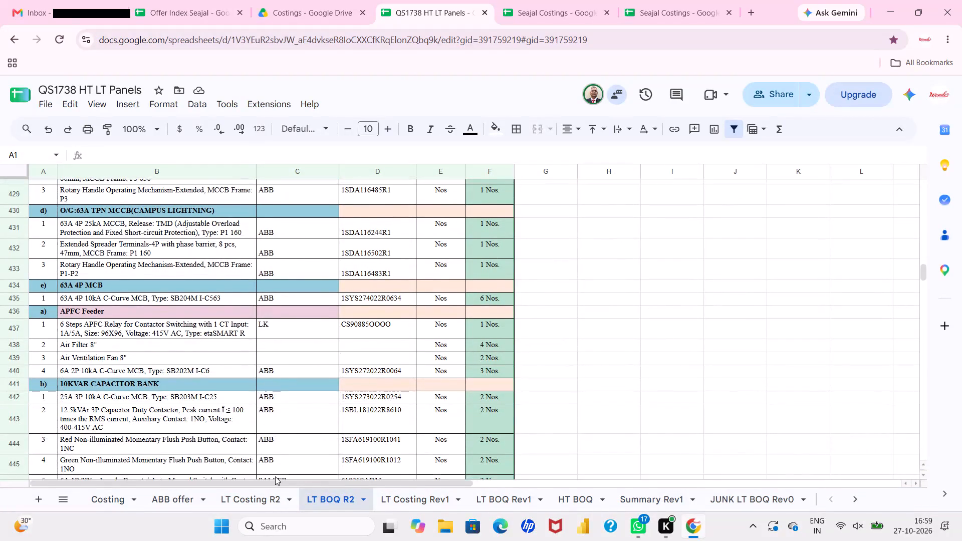
pyautogui.scroll(1, 255, 377)
pyautogui.scroll(1, 239, 306)
pyautogui.scroll(-13, 239, 306)
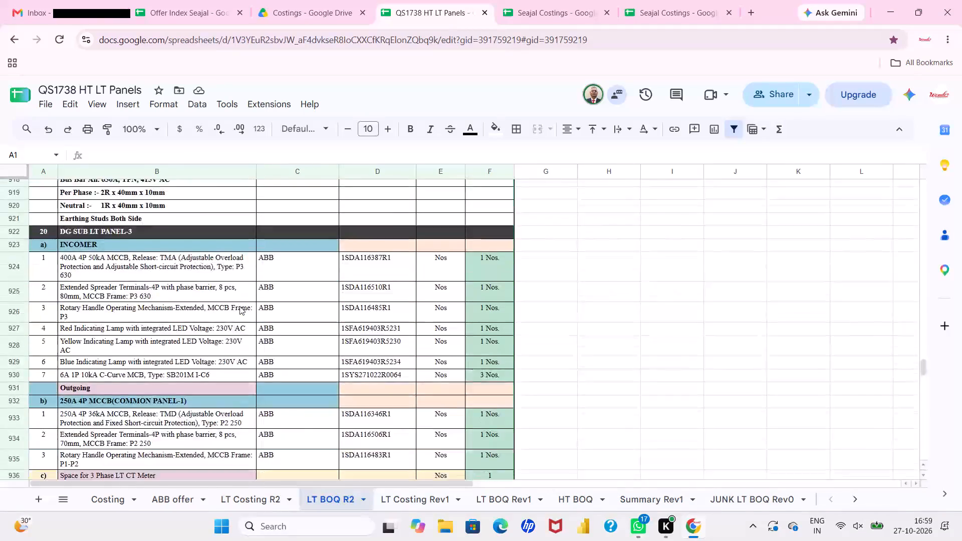
pyautogui.scroll(-12, 239, 306)
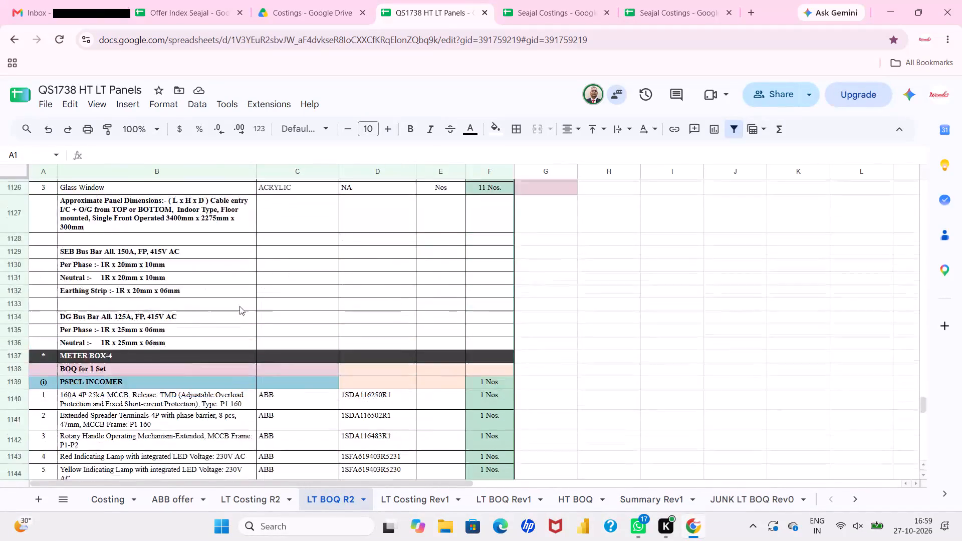
pyautogui.scroll(-9, 239, 306)
pyautogui.scroll(4, 239, 306)
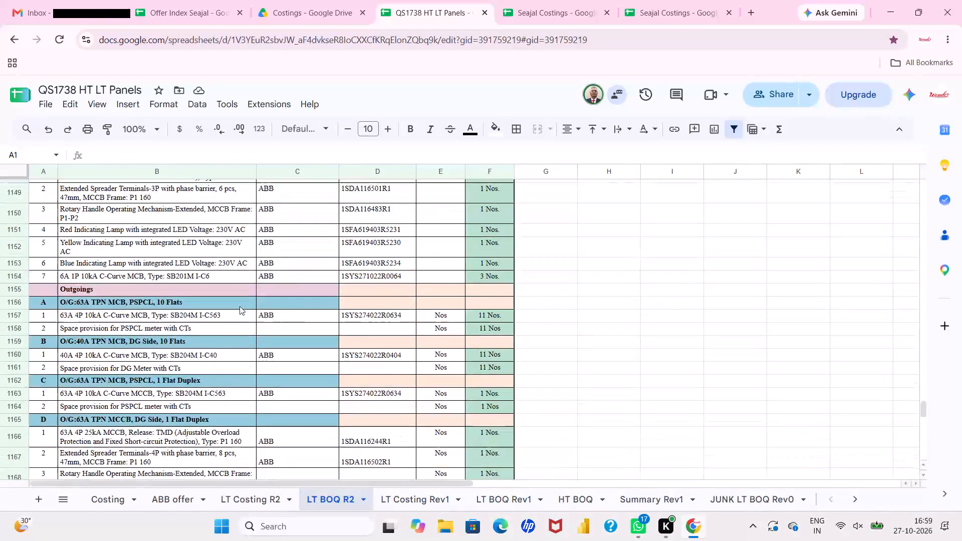
# Go back to Meter Box-1 in LT BOQ R2 and examine its PSPCL and DG incomers and outgoing feeders.
pyautogui.scroll(4, 239, 306)
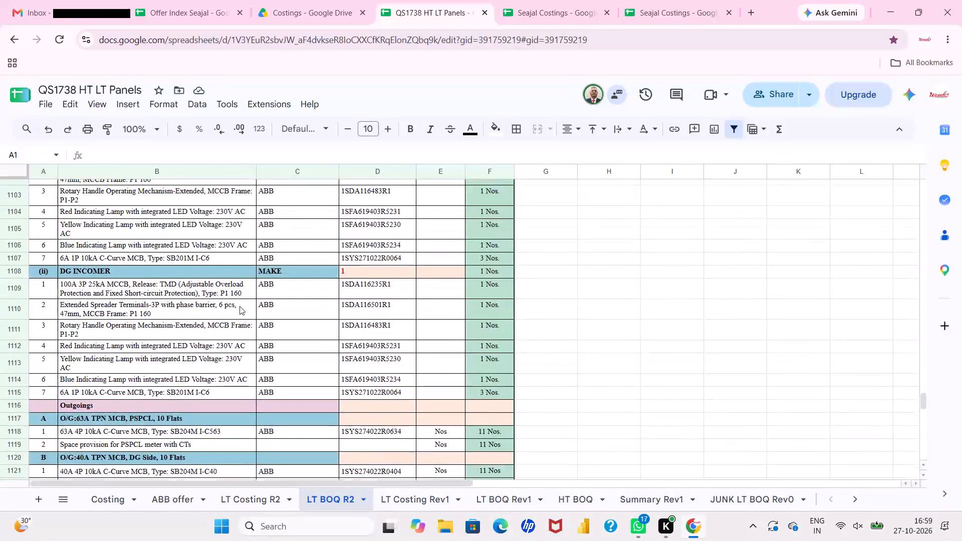
pyautogui.scroll(7, 239, 306)
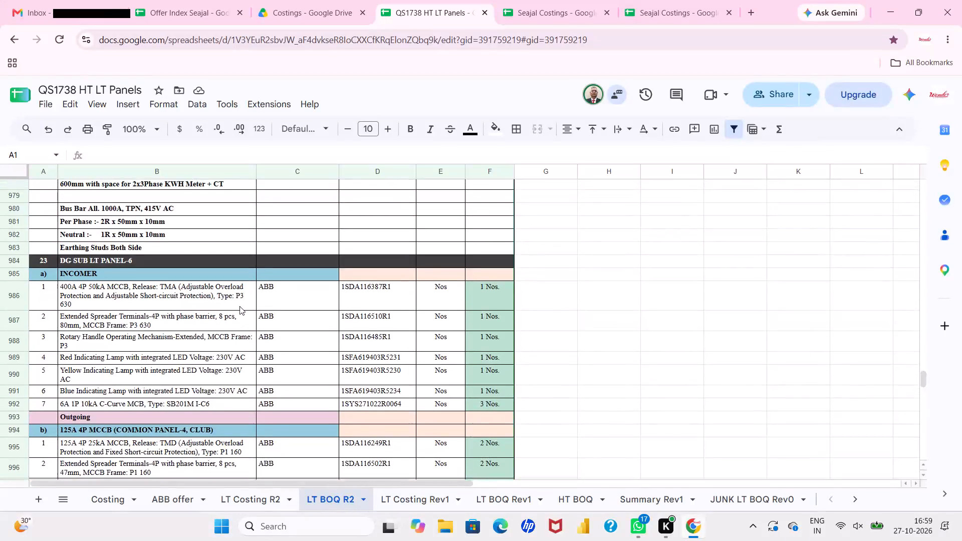
pyautogui.scroll(-2, 239, 306)
pyautogui.scroll(1, 239, 306)
pyautogui.scroll(-5, 239, 306)
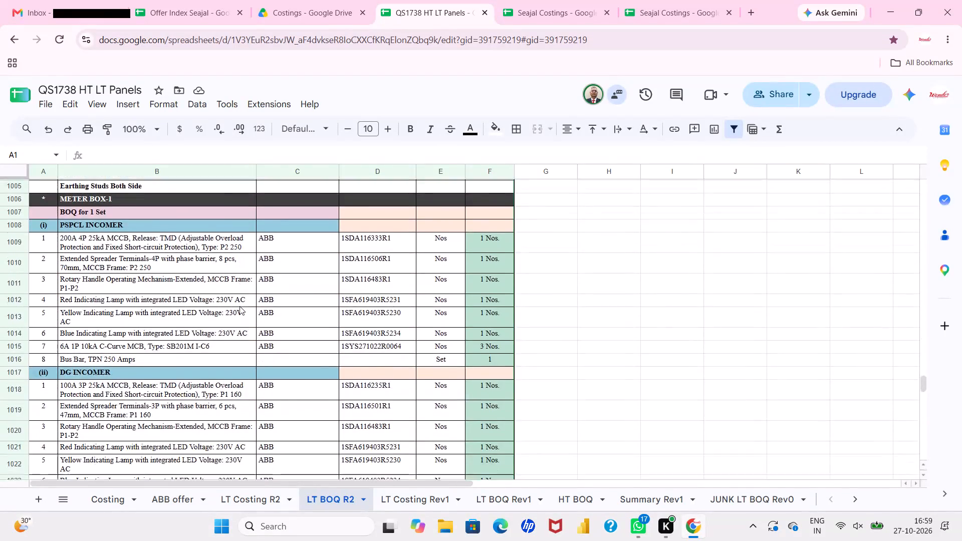
pyautogui.scroll(-3, 239, 306)
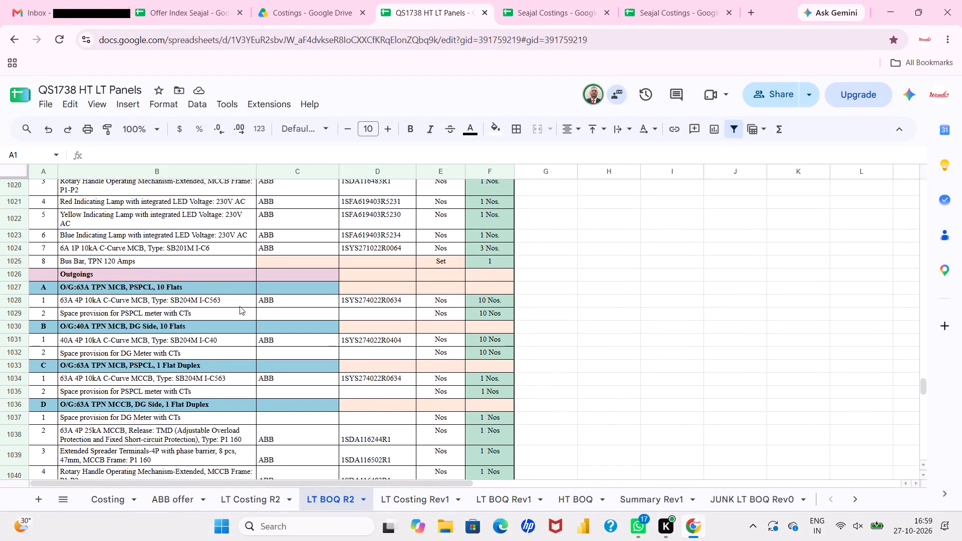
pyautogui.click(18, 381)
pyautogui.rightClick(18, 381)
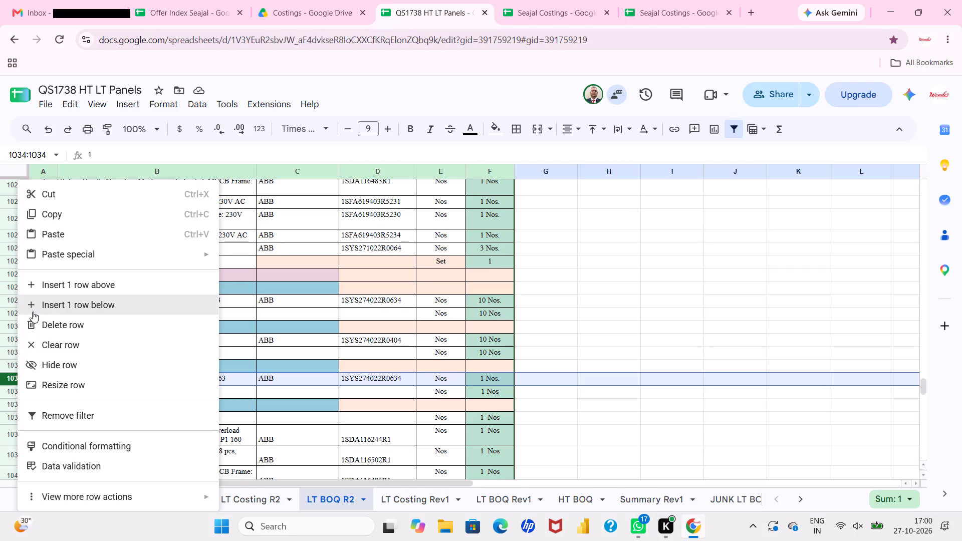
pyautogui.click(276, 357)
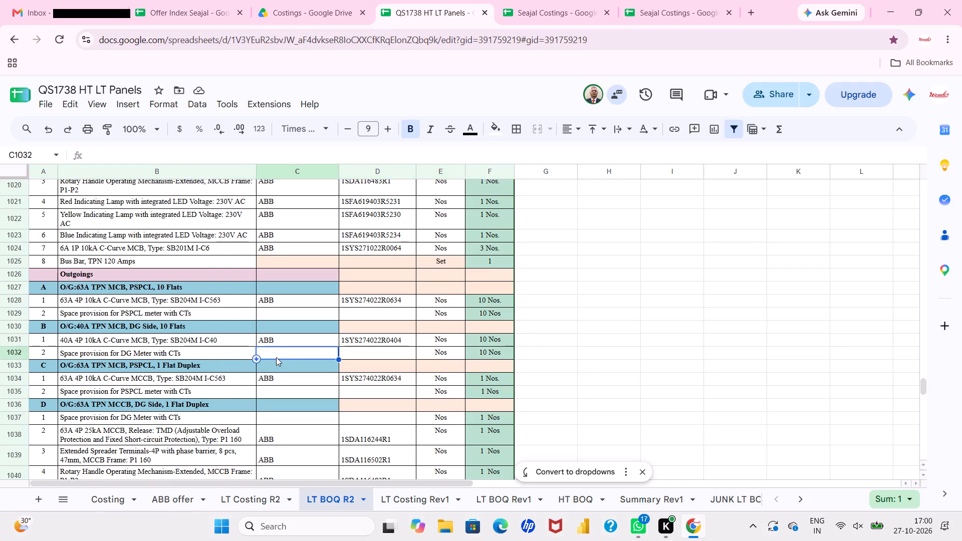
# Correct Meter Box-1's feeder C heading in B1033 to "O/G:63A TPN MCCB, PSPCL, 1 Flat Duplex".
pyautogui.click(181, 368)
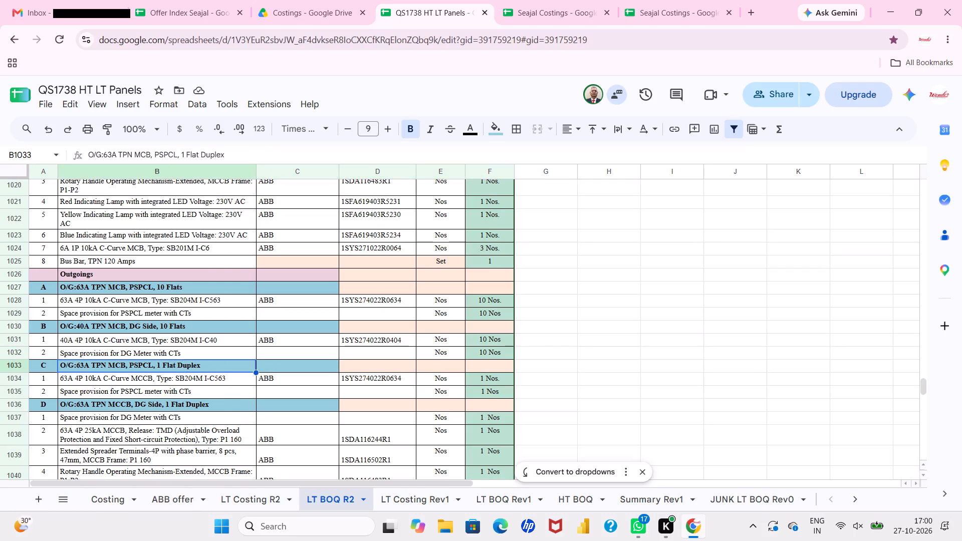
pyautogui.click(146, 153)
pyautogui.press('c')
pyautogui.press('Return')
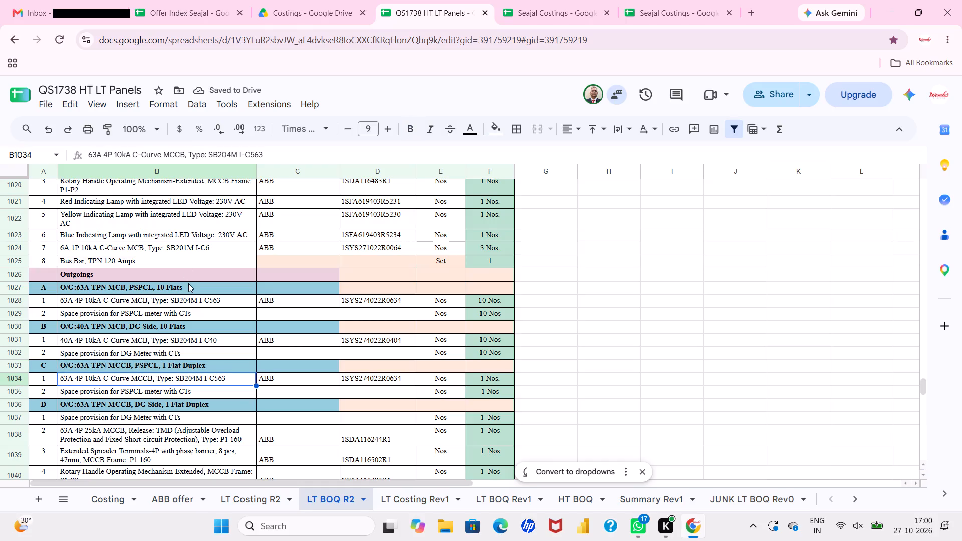
# Find the Meter Box-1 costing in LT Costing R2 and examine its ACCL items, duplex flat feeders, outgoing feeders and DG incomer.
pyautogui.click(258, 499)
pyautogui.scroll(1, 246, 350)
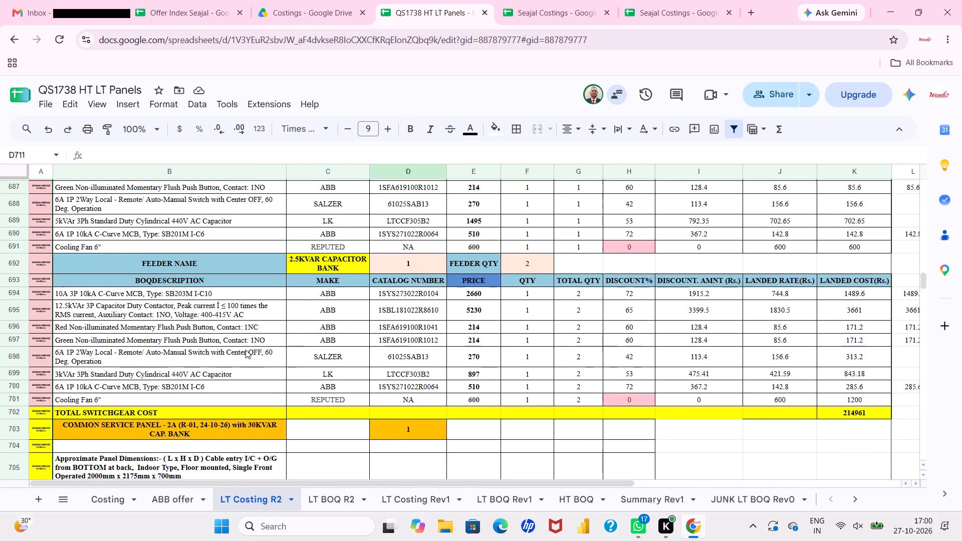
pyautogui.scroll(-9, 246, 350)
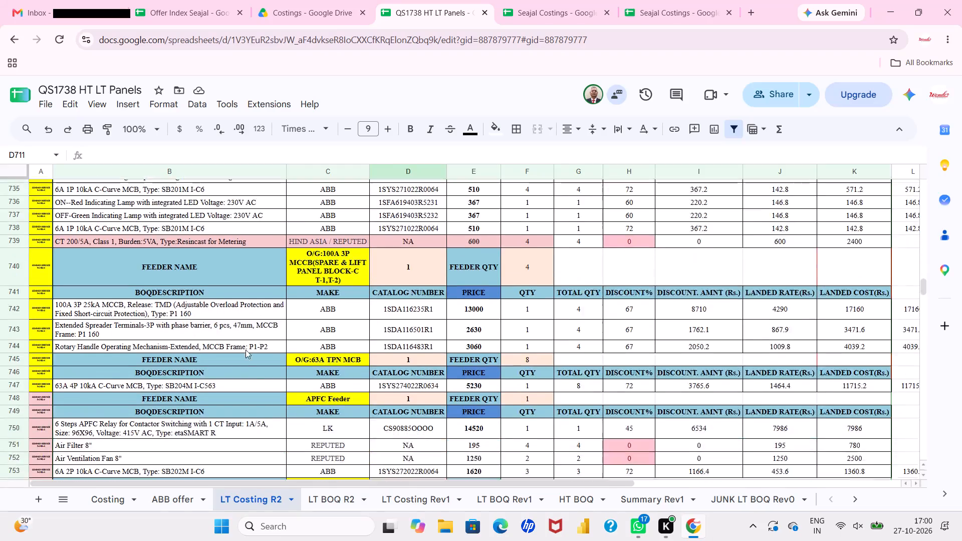
pyautogui.scroll(-15, 246, 350)
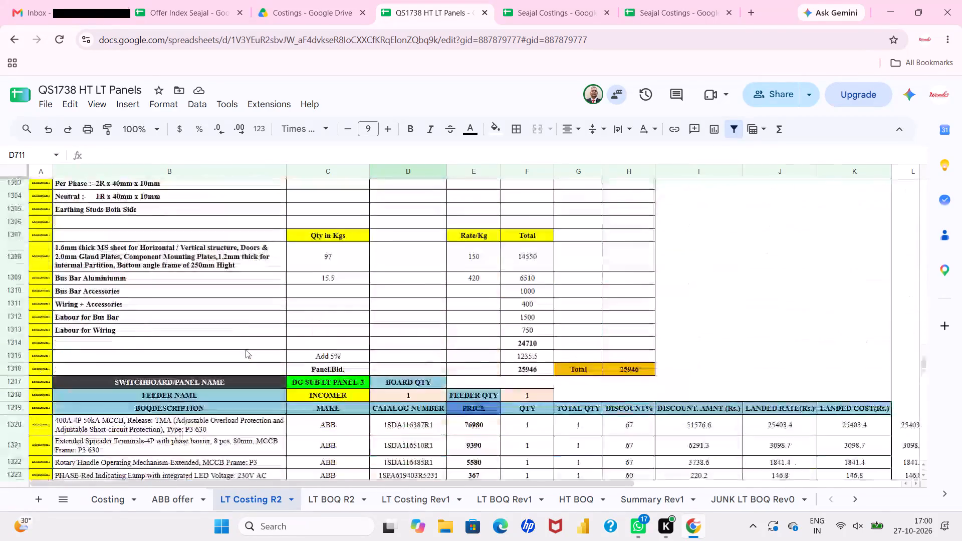
pyautogui.scroll(-4, 246, 350)
pyautogui.scroll(6, 246, 350)
pyautogui.scroll(-1, 246, 350)
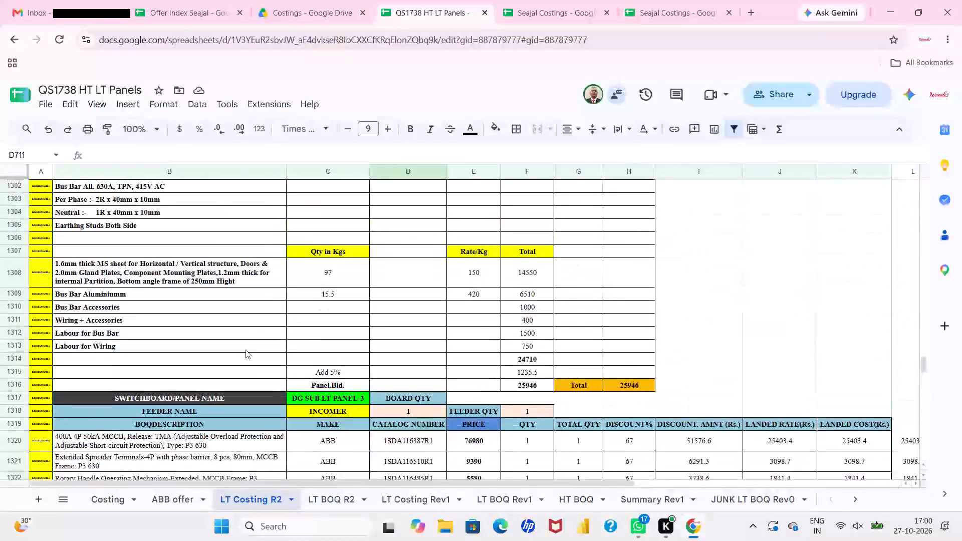
pyautogui.scroll(-3, 246, 350)
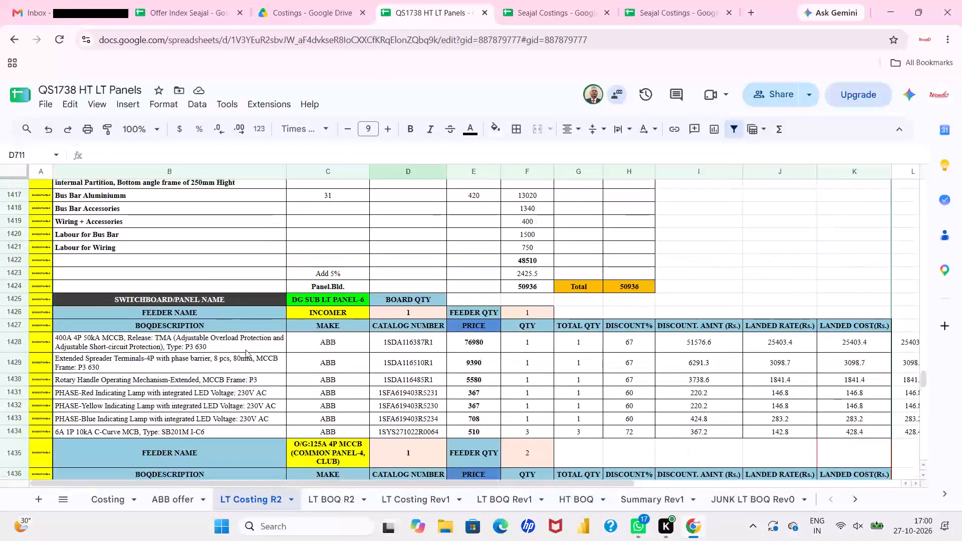
pyautogui.scroll(-4, 246, 350)
pyautogui.scroll(1, 246, 350)
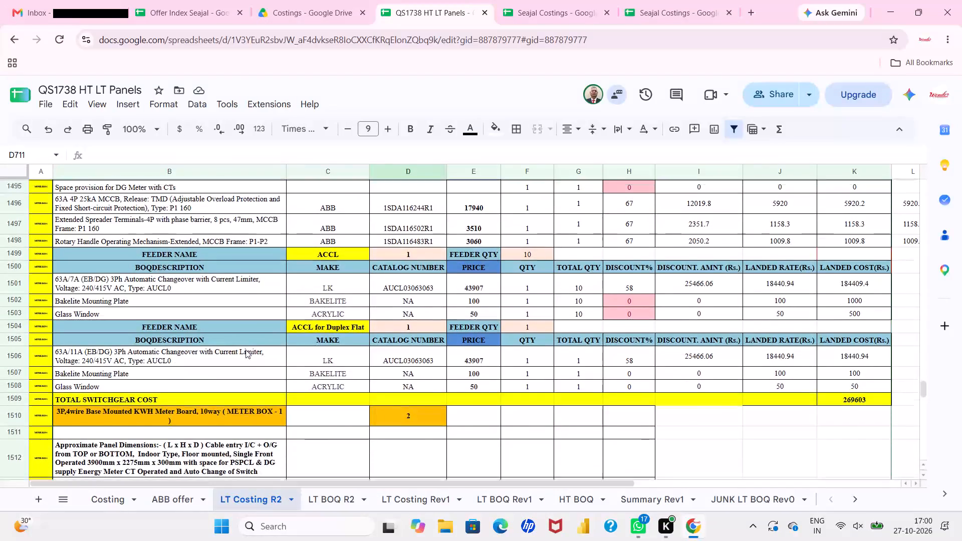
pyautogui.scroll(1, 246, 350)
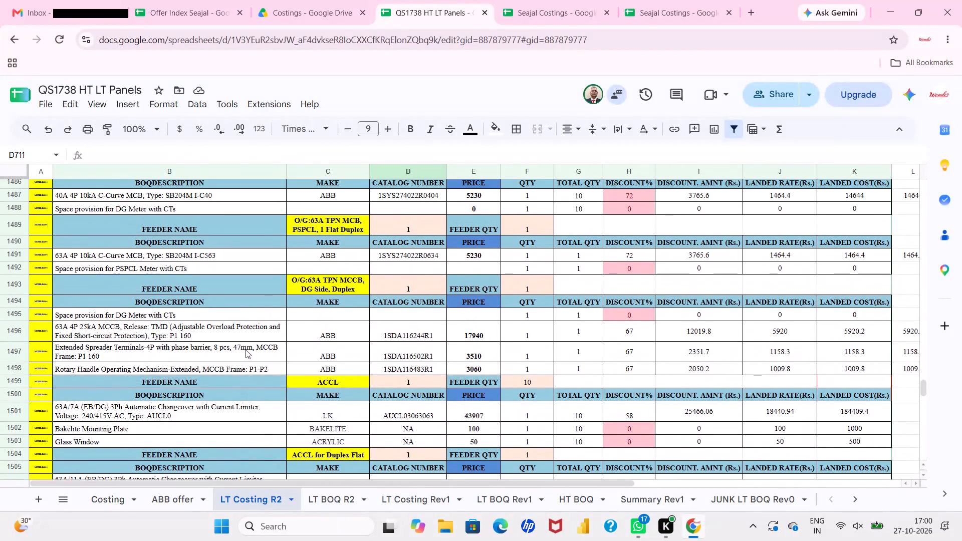
pyautogui.scroll(3, 246, 350)
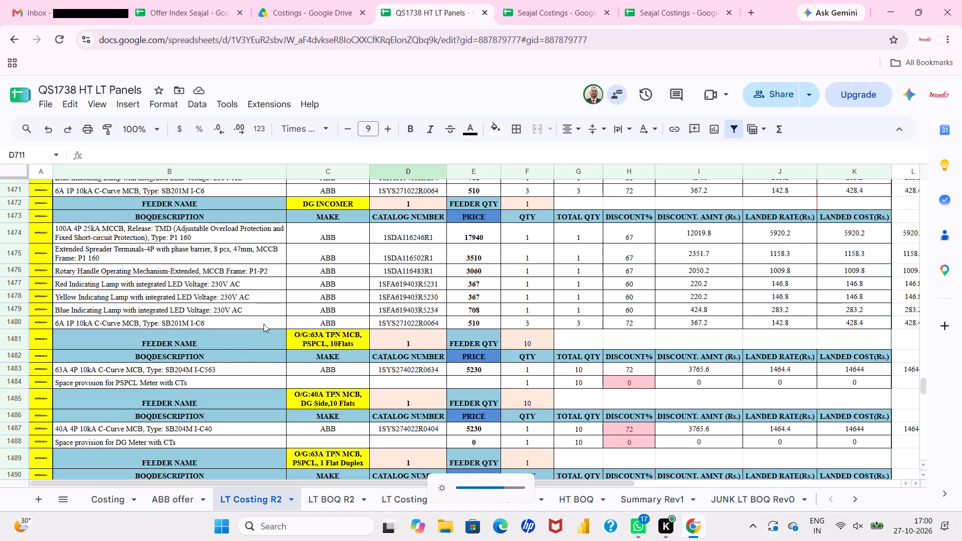
# Copy Meter Box-1's duplex PSPCL 63A 4P MCB item, description through price, from LT Costing R2 into LT BOQ R2 starting at B1034.
pyautogui.scroll(-1, 263, 313)
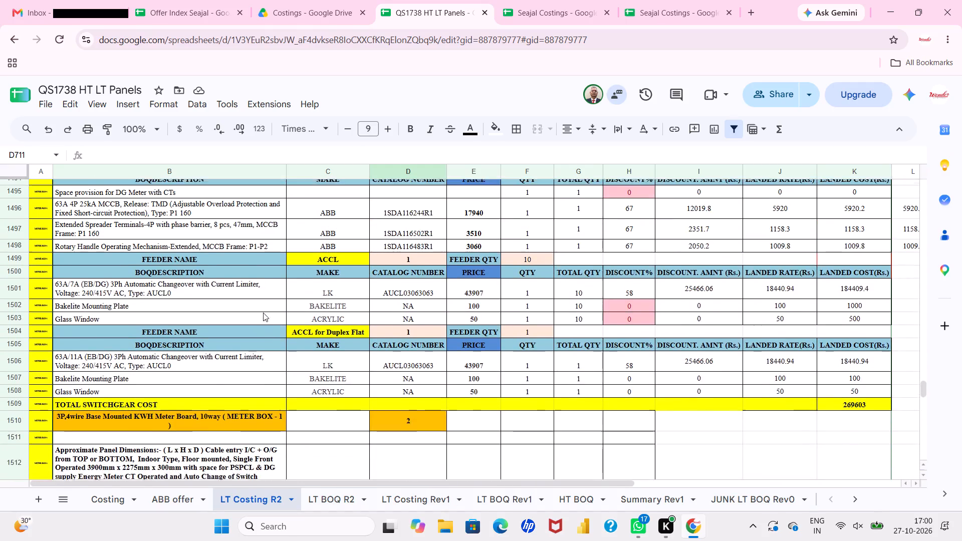
pyautogui.scroll(-1, 263, 313)
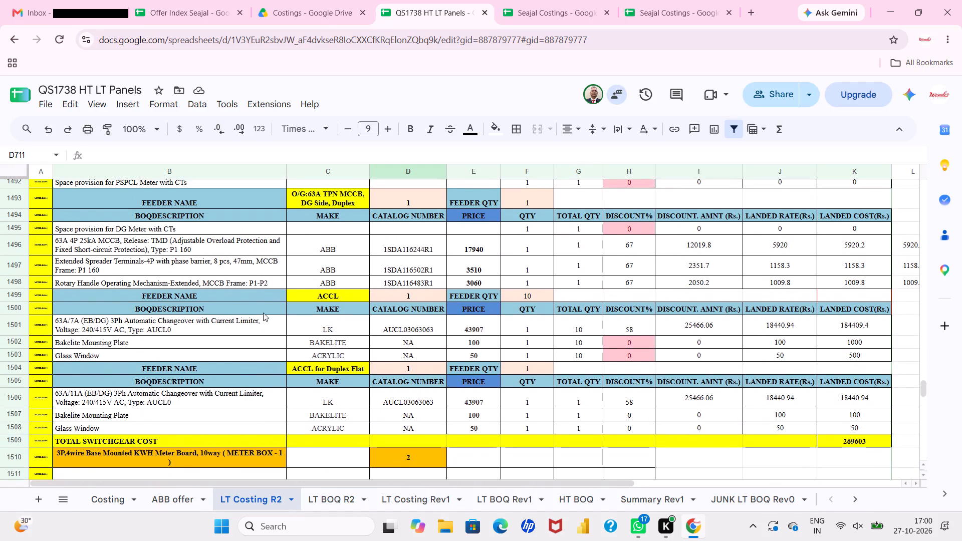
pyautogui.scroll(2, 263, 313)
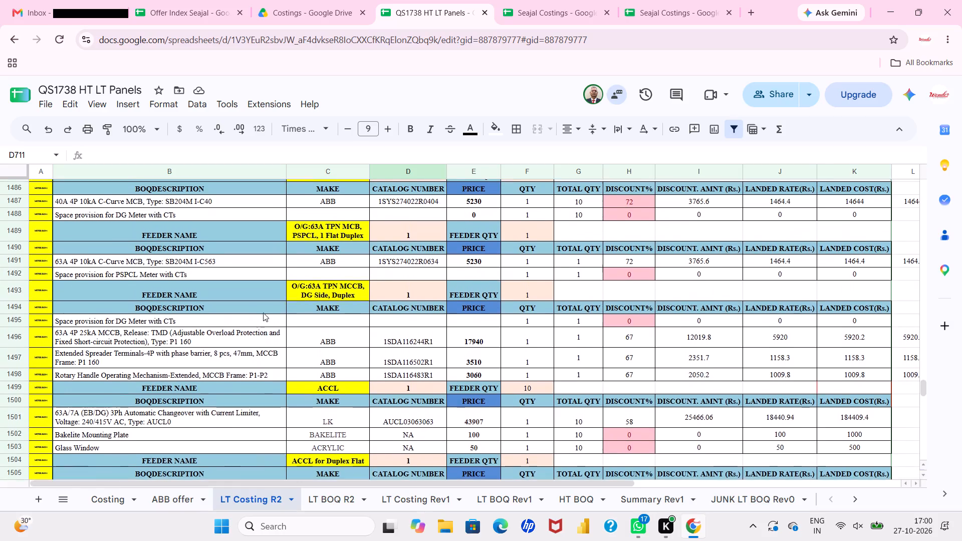
pyautogui.scroll(1, 263, 313)
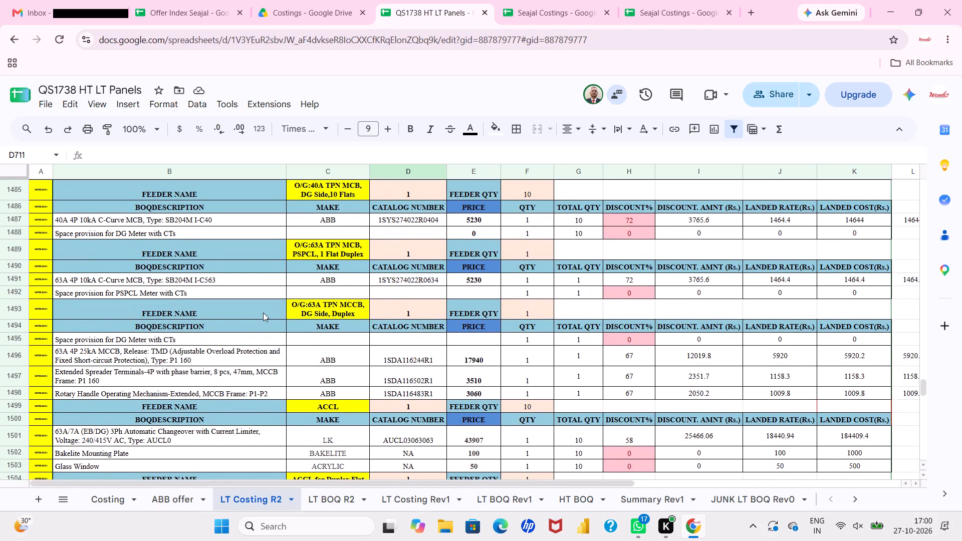
pyautogui.scroll(1, 263, 313)
pyautogui.moveTo(274, 279); pyautogui.dragTo(470, 283)
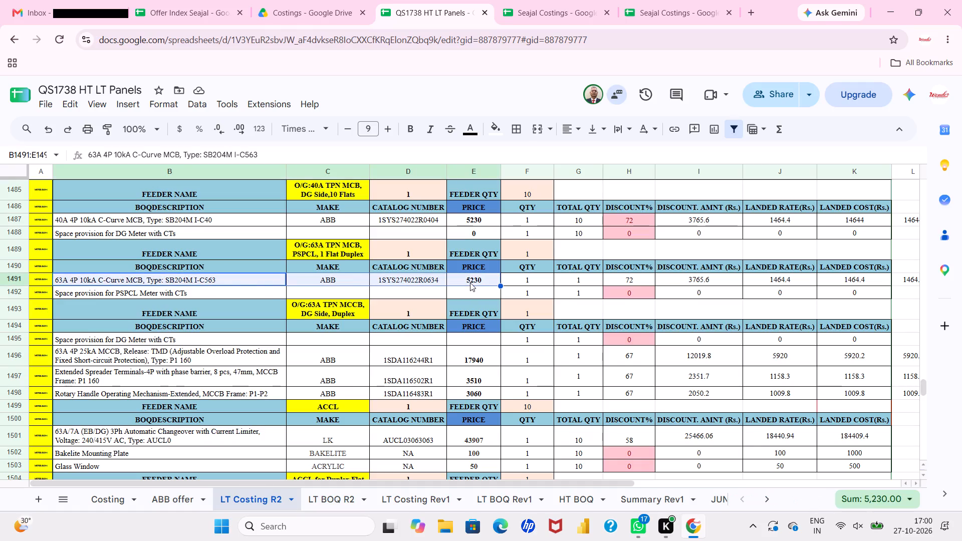
pyautogui.hotkey('ctrl', 'c')
pyautogui.click(331, 494)
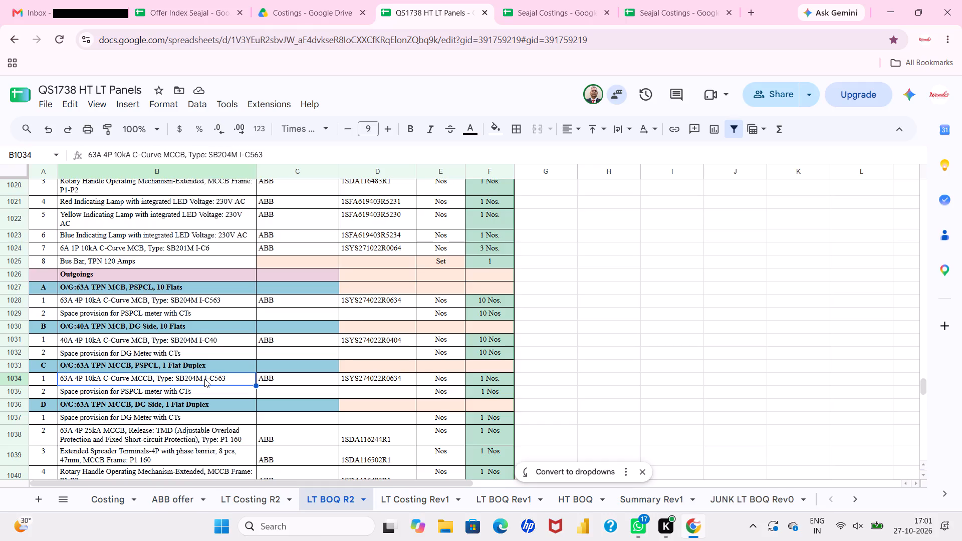
pyautogui.hotkey('ctrl', 'v')
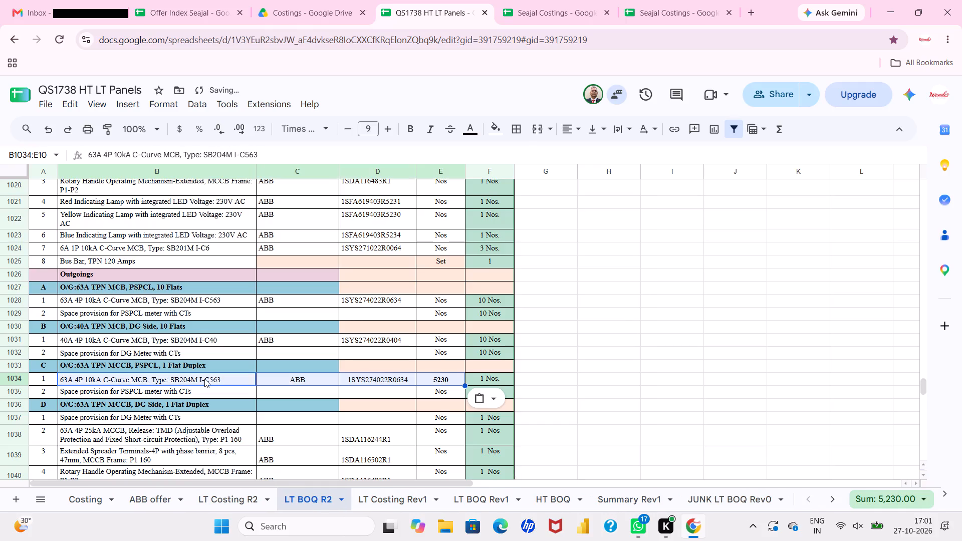
# Replace the pasted price in E1034 with the unit "Nos." in regular, non-bold text.
pyautogui.click(441, 379)
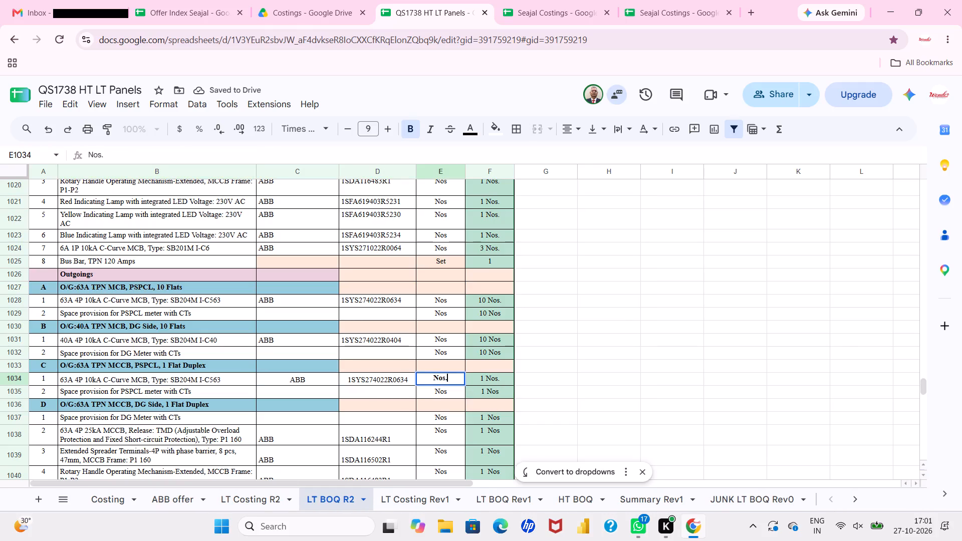
pyautogui.hotkey('ctrl', 'a')
pyautogui.hotkey('ctrl', 'b')
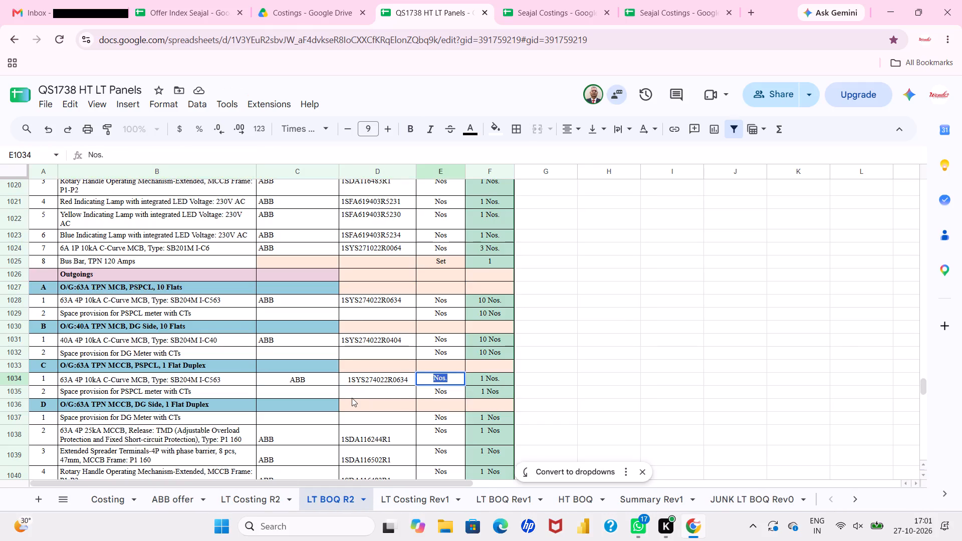
pyautogui.click(352, 398)
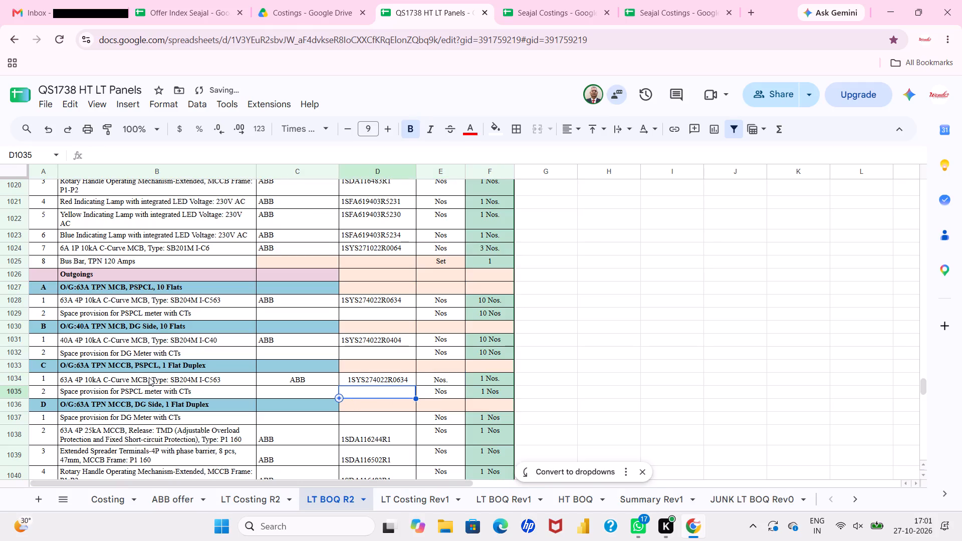
# Correct Meter Box-1's feeder C heading in B1033 to "O/G:63A TPN MCB, PSPCL, 1 Flat Duplex".
pyautogui.click(141, 368)
pyautogui.click(151, 154)
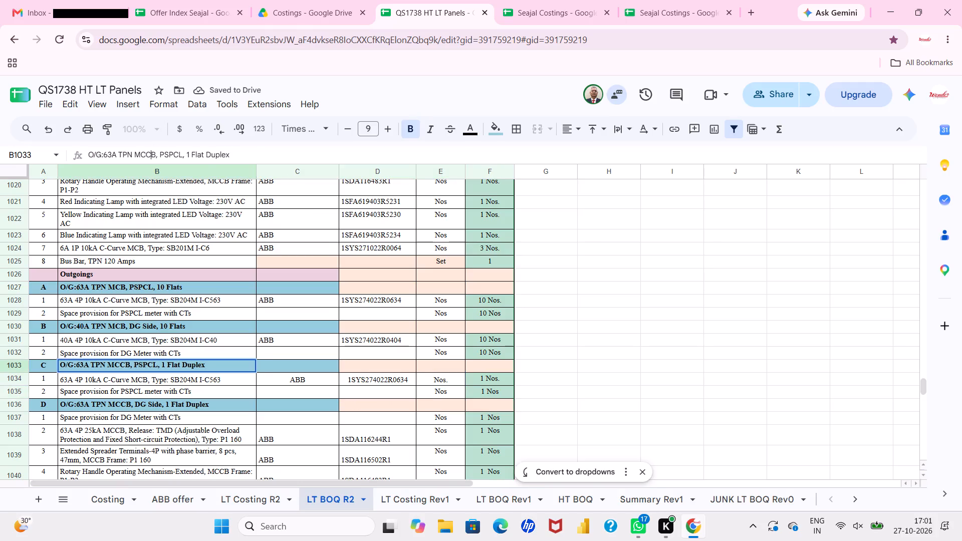
pyautogui.press('BackSpace')
pyautogui.press('Return')
# Left-align the make and catalog number columns, C and D, in LT BOQ R2.
pyautogui.moveTo(305, 170); pyautogui.dragTo(368, 170)
pyautogui.click(568, 126)
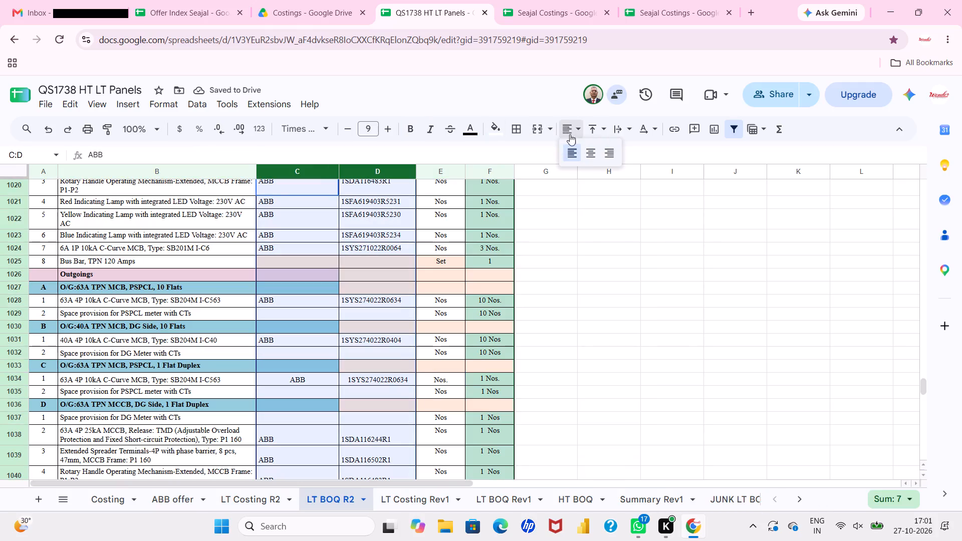
pyautogui.click(570, 145)
pyautogui.click(289, 263)
# Look through the remaining outgoing feeders of Meter Box-1 and the following meter box BOQs down to Meter Box-5.
pyautogui.scroll(-1, 289, 263)
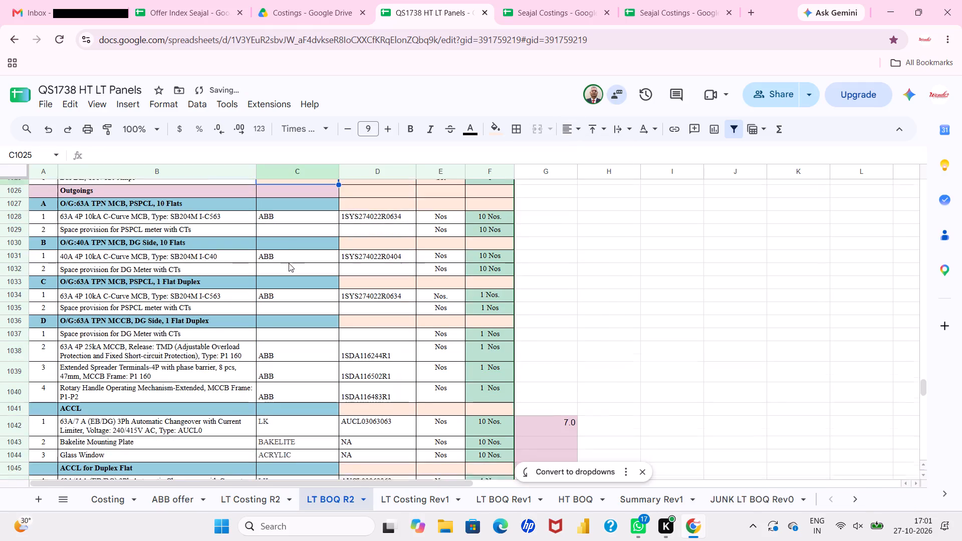
pyautogui.scroll(-1, 289, 263)
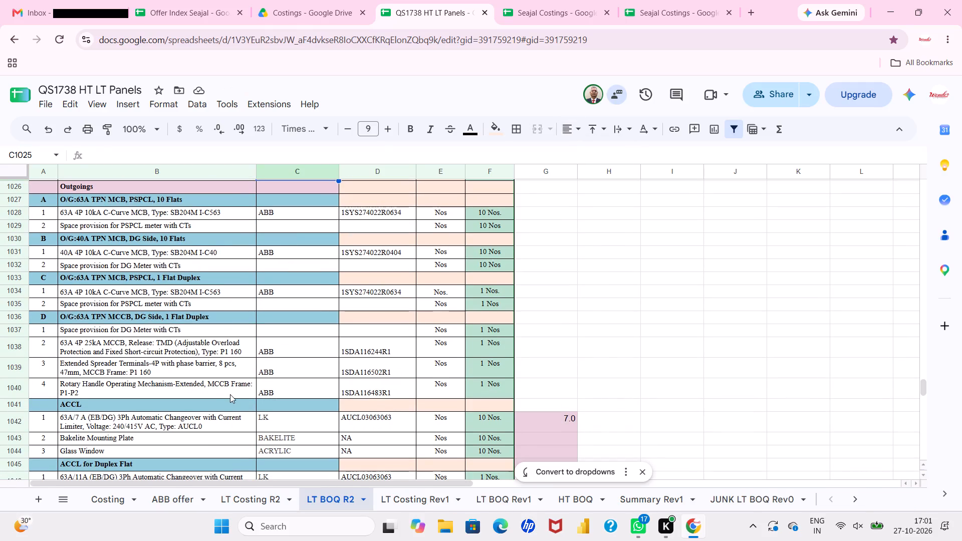
pyautogui.scroll(-5, 230, 394)
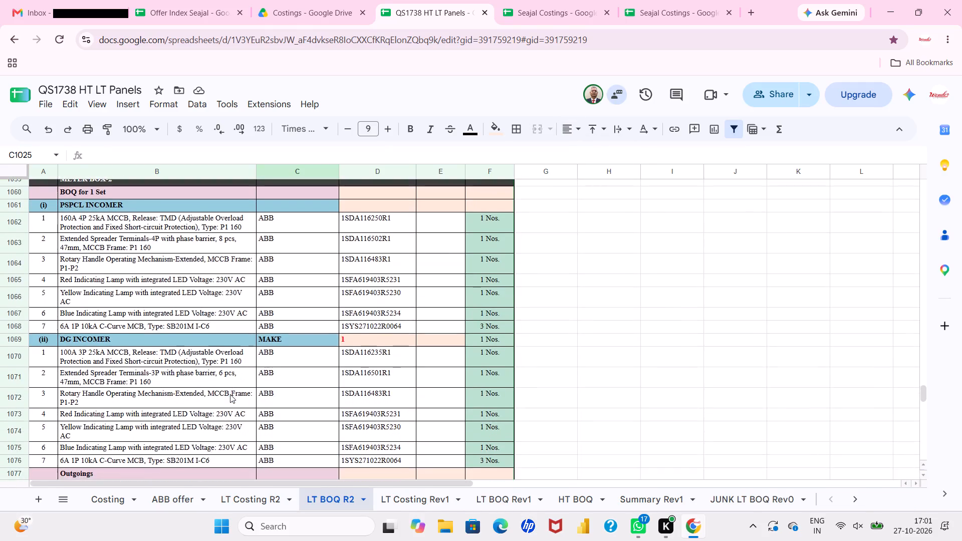
pyautogui.scroll(-7, 230, 394)
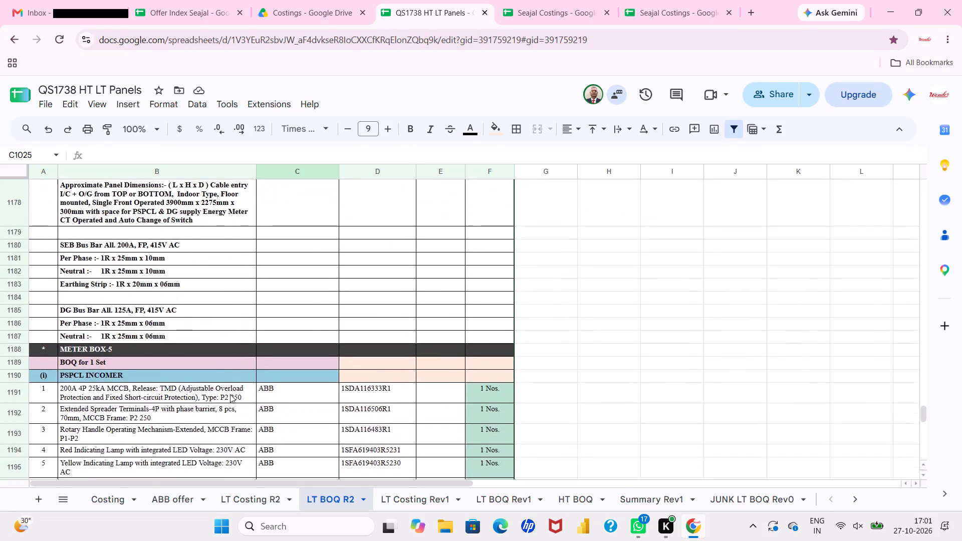
pyautogui.scroll(-2, 230, 394)
pyautogui.scroll(4, 230, 394)
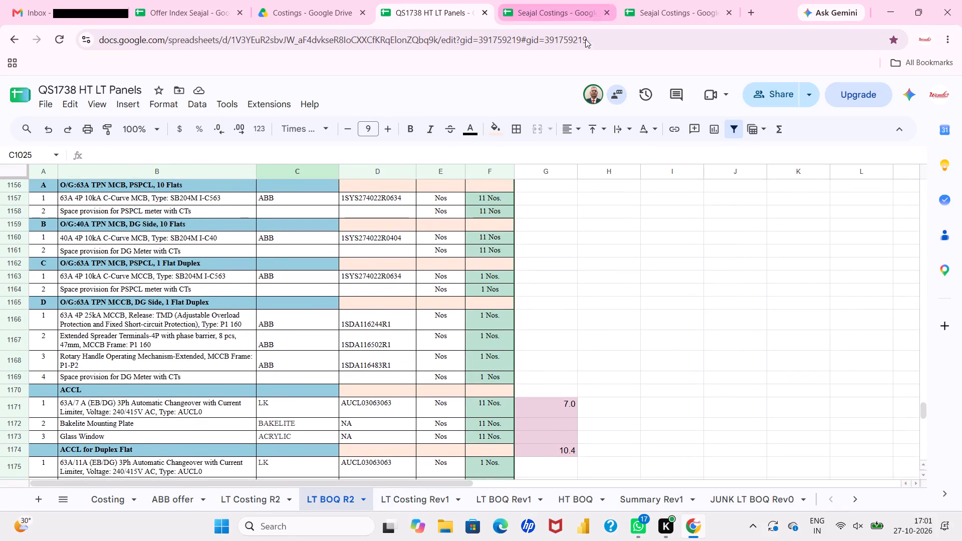
# Jump to the collaborator's current position in LT BOQ R2.
pyautogui.click(596, 90)
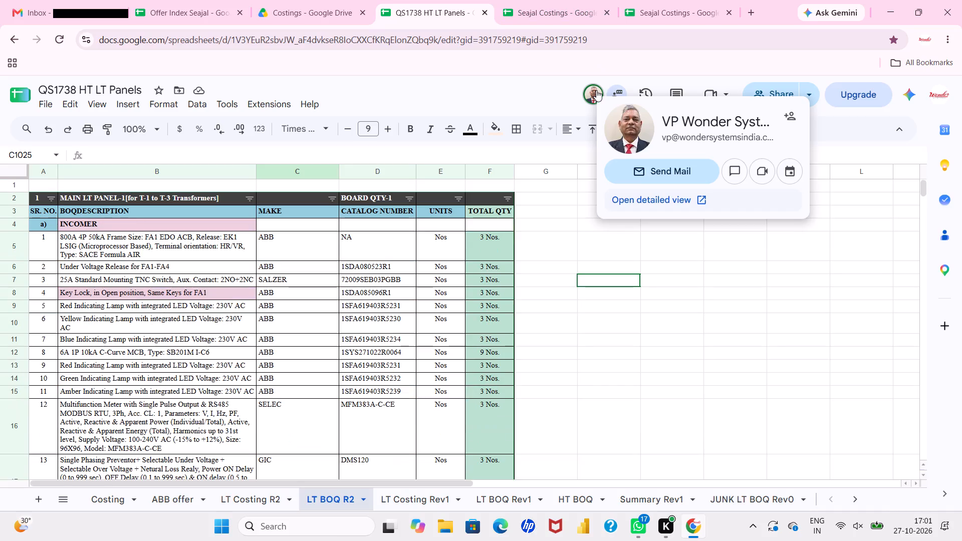
pyautogui.click(596, 90)
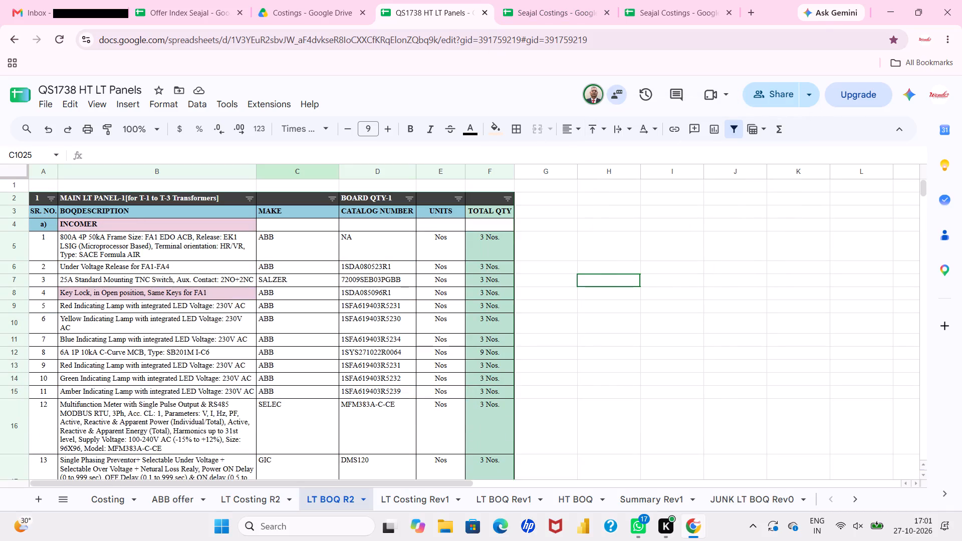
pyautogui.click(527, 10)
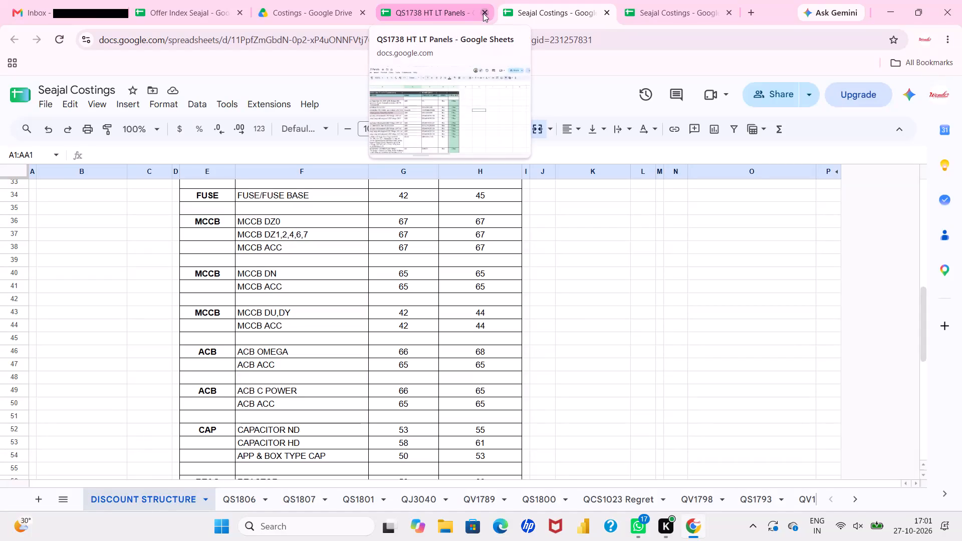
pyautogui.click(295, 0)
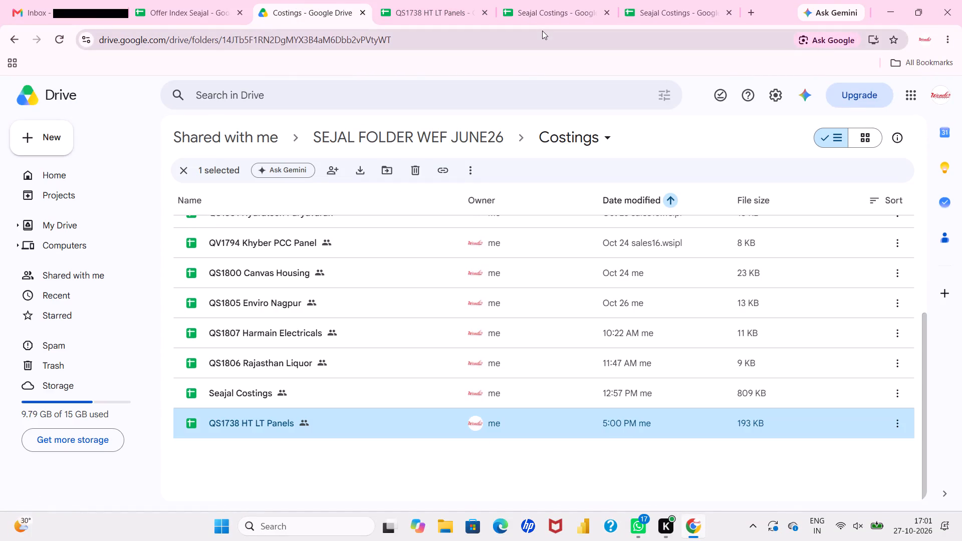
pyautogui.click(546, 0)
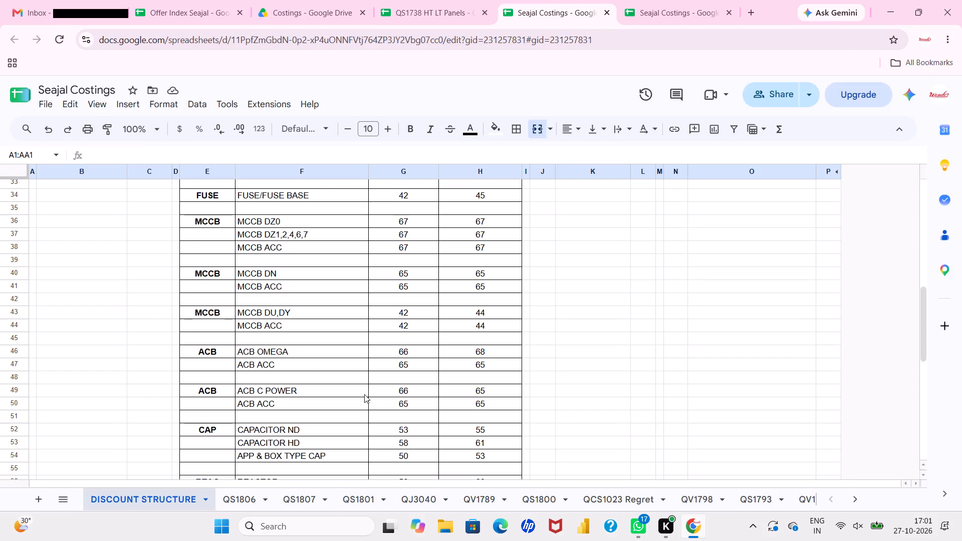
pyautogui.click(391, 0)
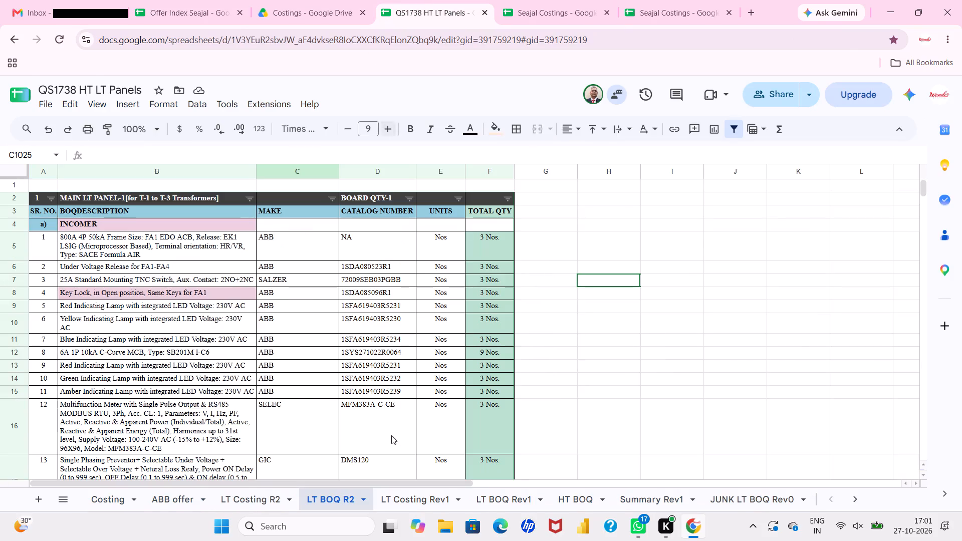
# Go to the panel cost summary at the start of LT Costing R2 and examine its cost breakdown, meter box rows and total cost.
pyautogui.click(267, 512)
pyautogui.click(269, 494)
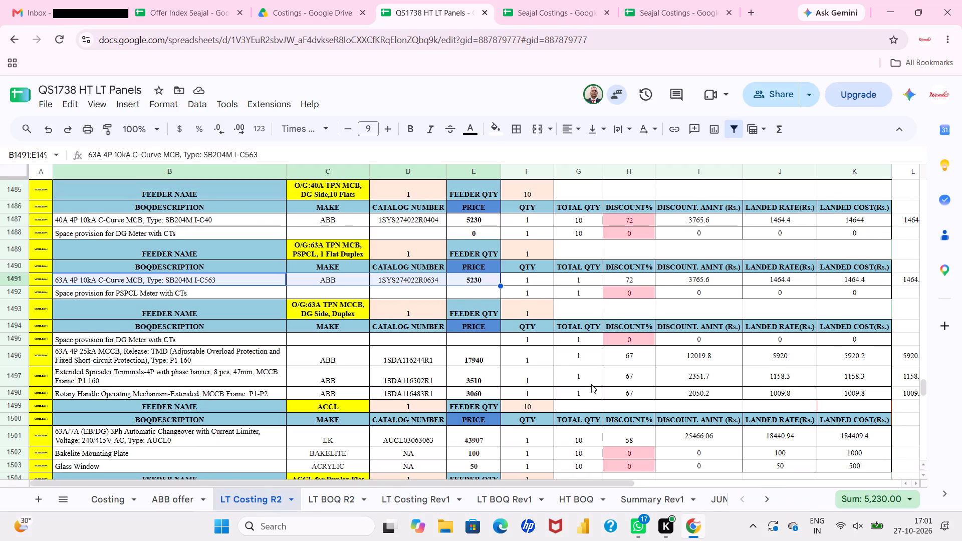
pyautogui.scroll(14, 591, 384)
pyautogui.hscroll(-4, 591, 384)
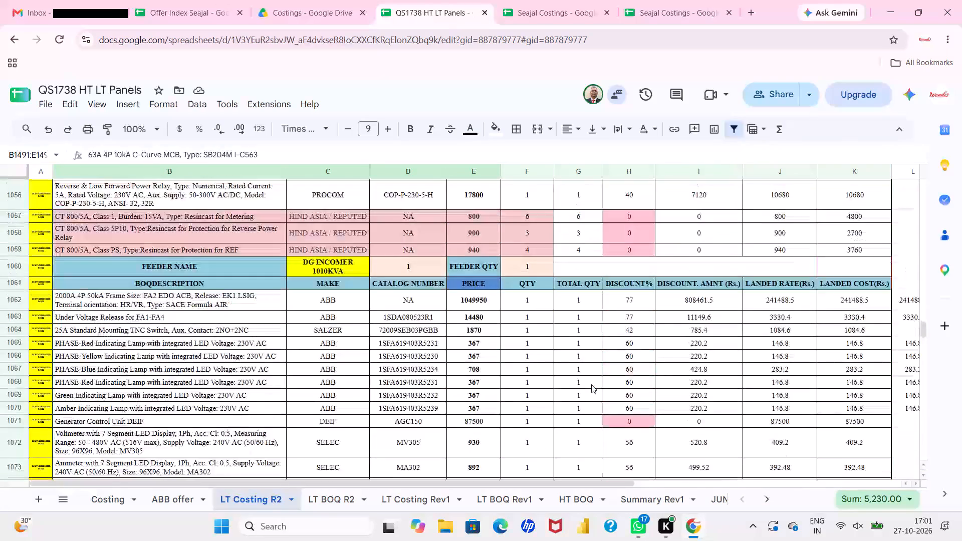
pyautogui.hscroll(-3, 591, 384)
pyautogui.scroll(14, 591, 384)
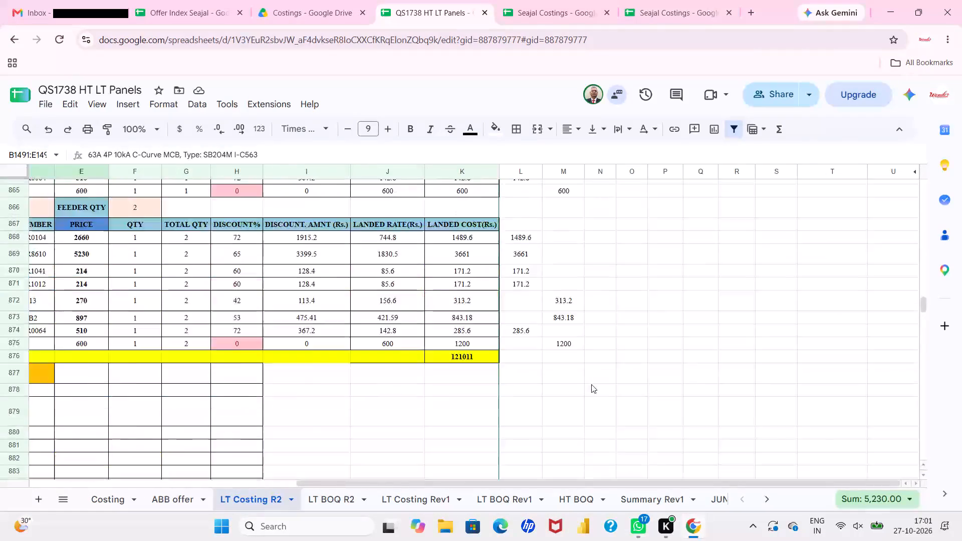
pyautogui.scroll(15, 591, 384)
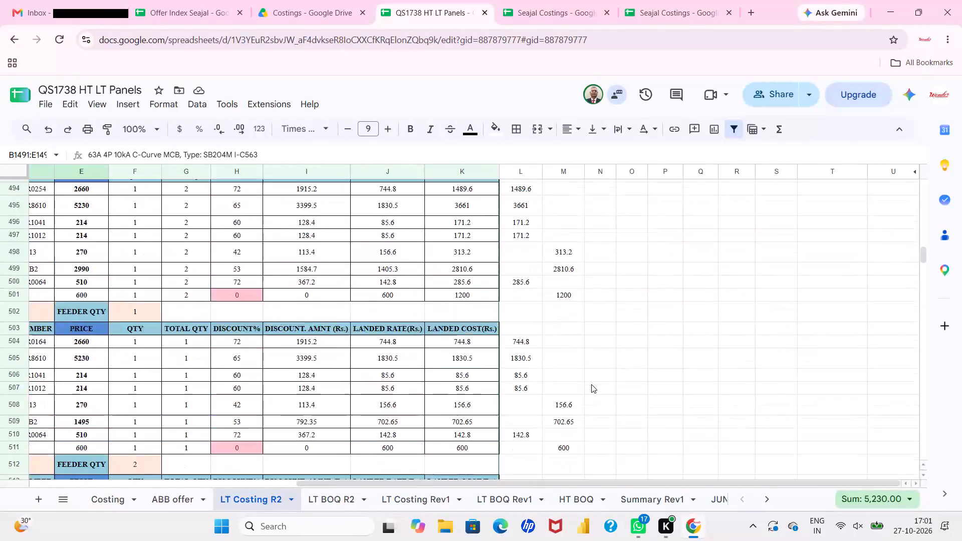
pyautogui.scroll(10, 591, 384)
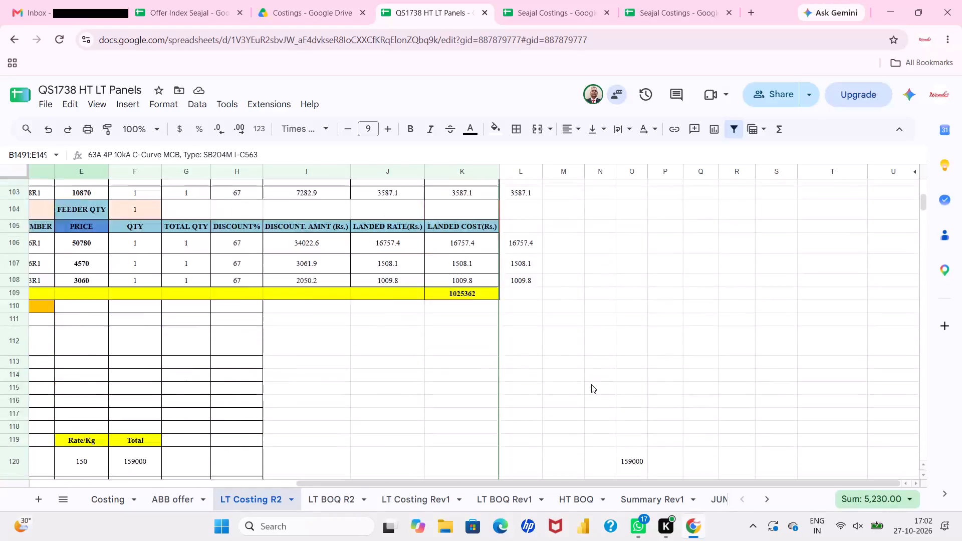
pyautogui.scroll(6, 591, 384)
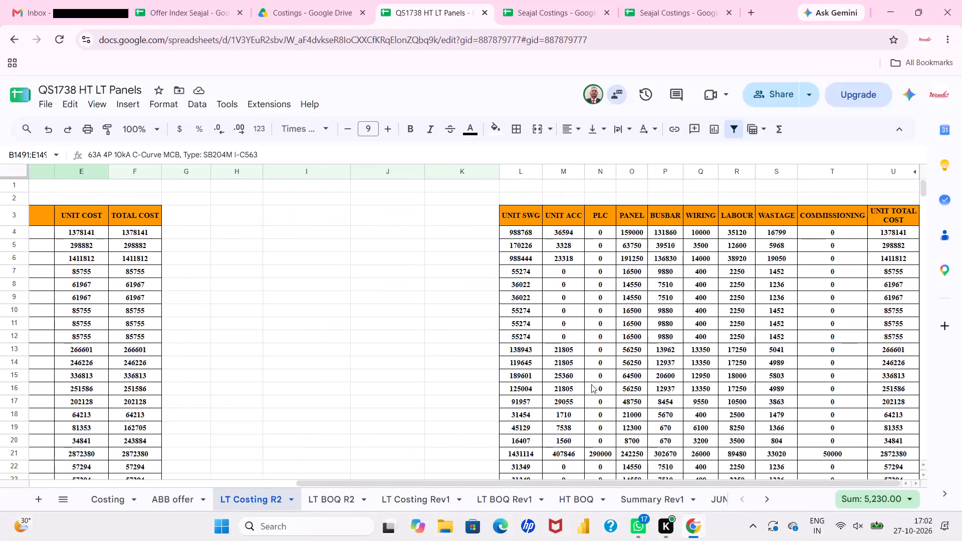
pyautogui.scroll(-2, 591, 384)
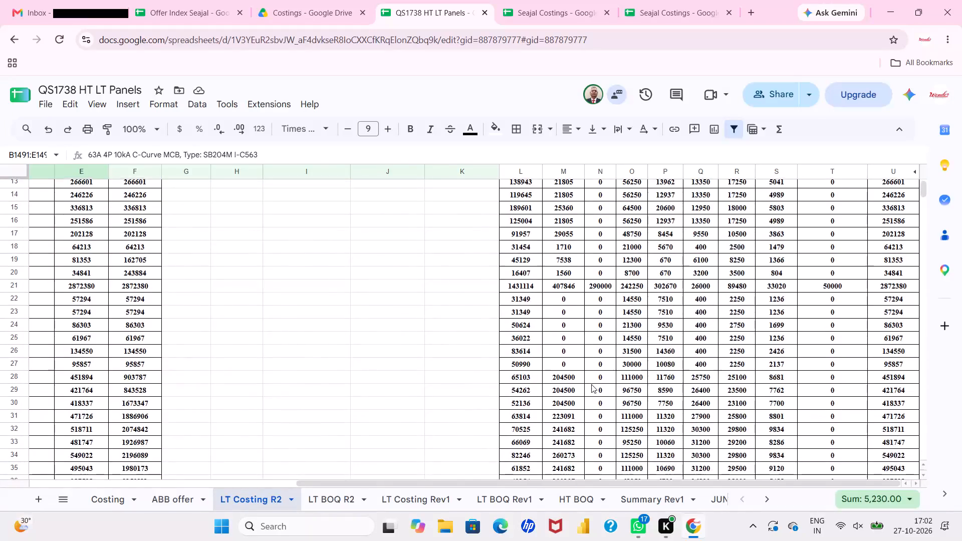
pyautogui.scroll(-3, 591, 384)
pyautogui.hscroll(4, 591, 384)
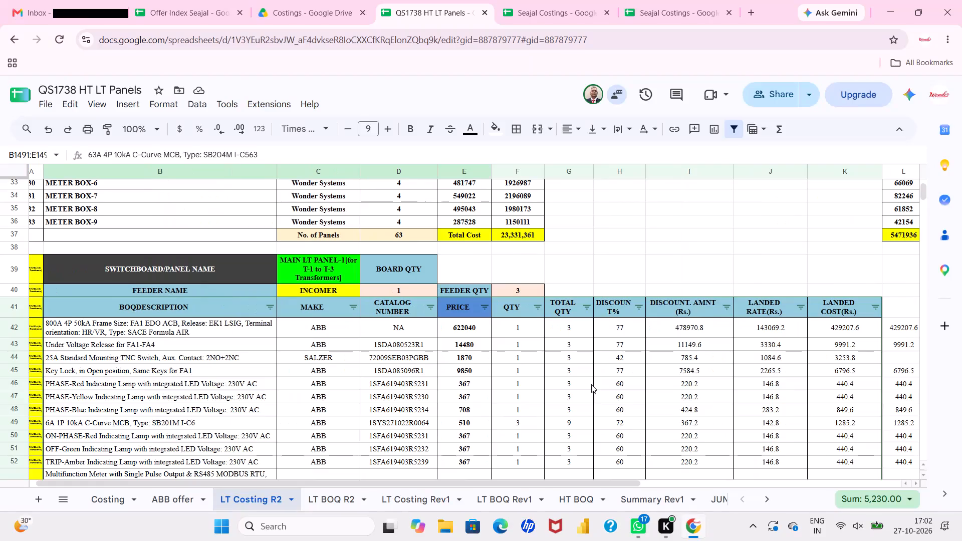
pyautogui.hscroll(2, 591, 384)
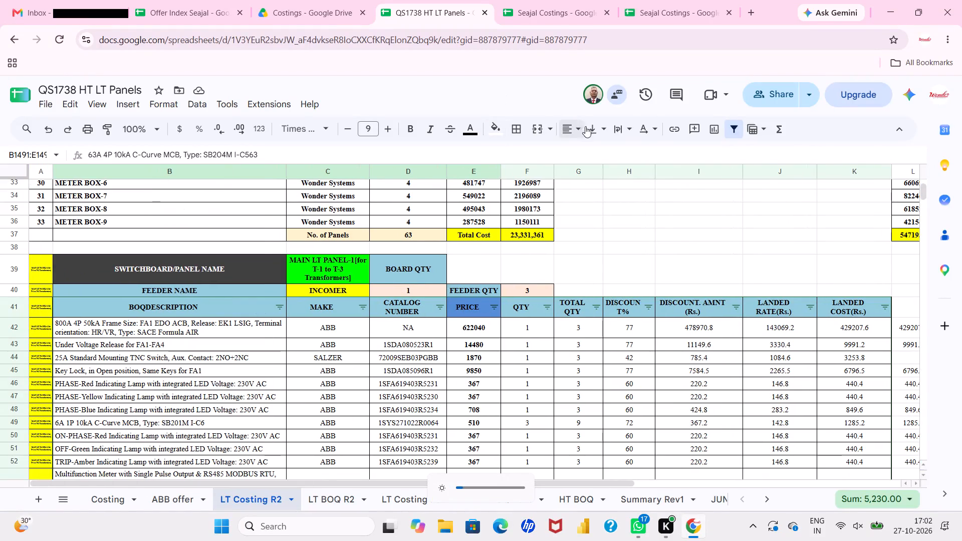
pyautogui.click(659, 218)
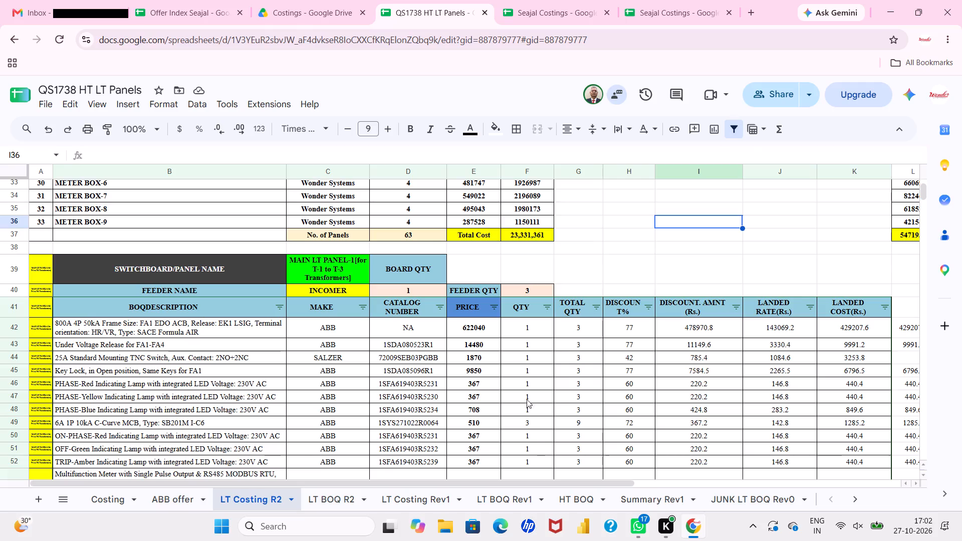
pyautogui.click(478, 273)
pyautogui.click(549, 266)
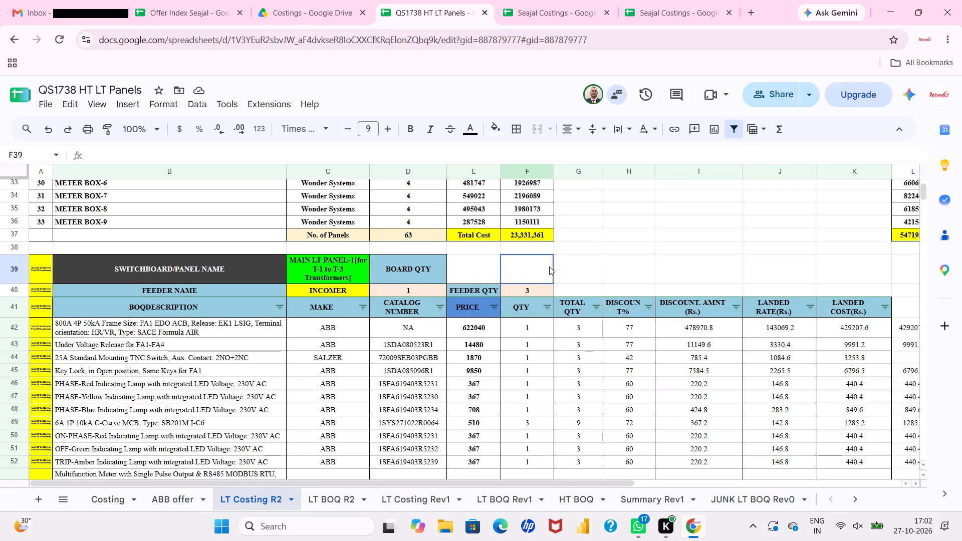
pyautogui.click(580, 267)
pyautogui.click(635, 270)
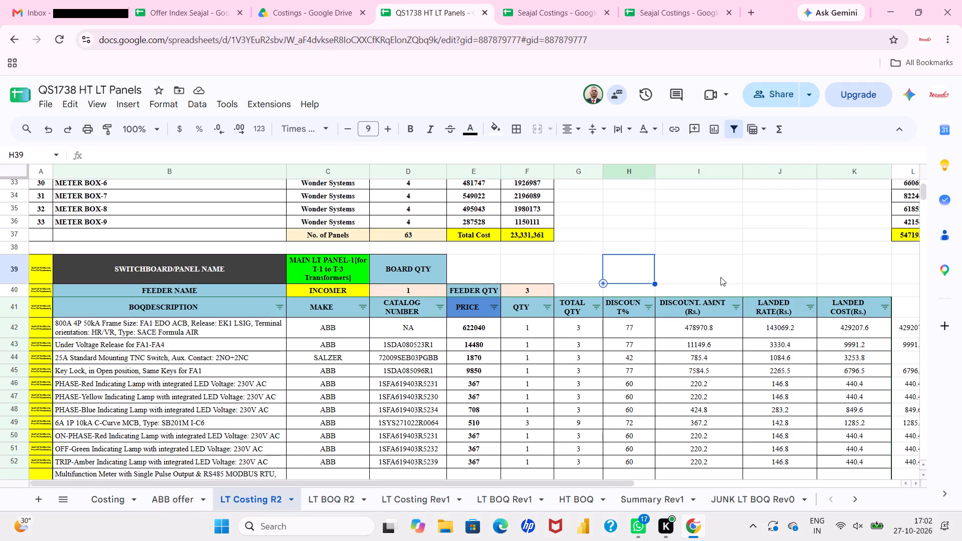
pyautogui.click(720, 277)
pyautogui.moveTo(848, 290); pyautogui.dragTo(511, 276)
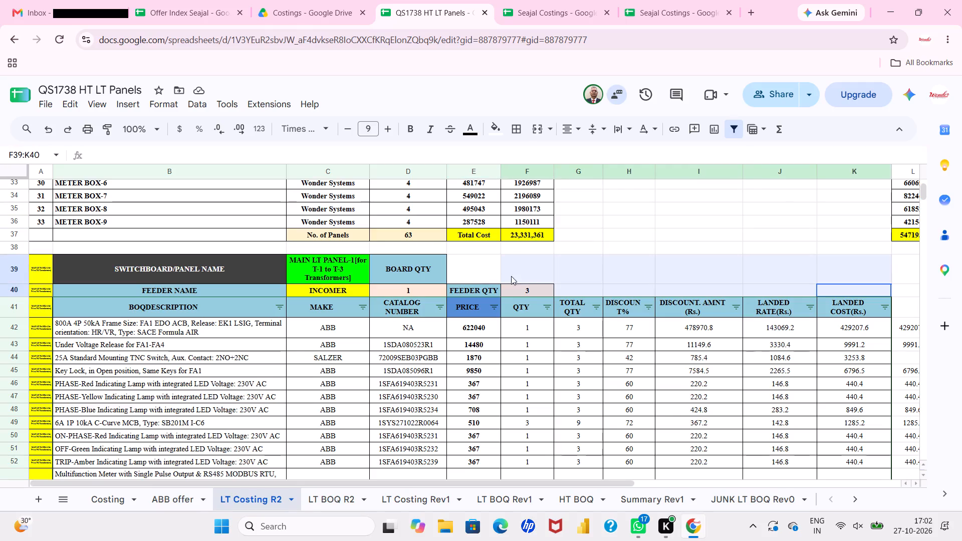
pyautogui.moveTo(511, 276); pyautogui.dragTo(497, 276)
pyautogui.click(497, 276)
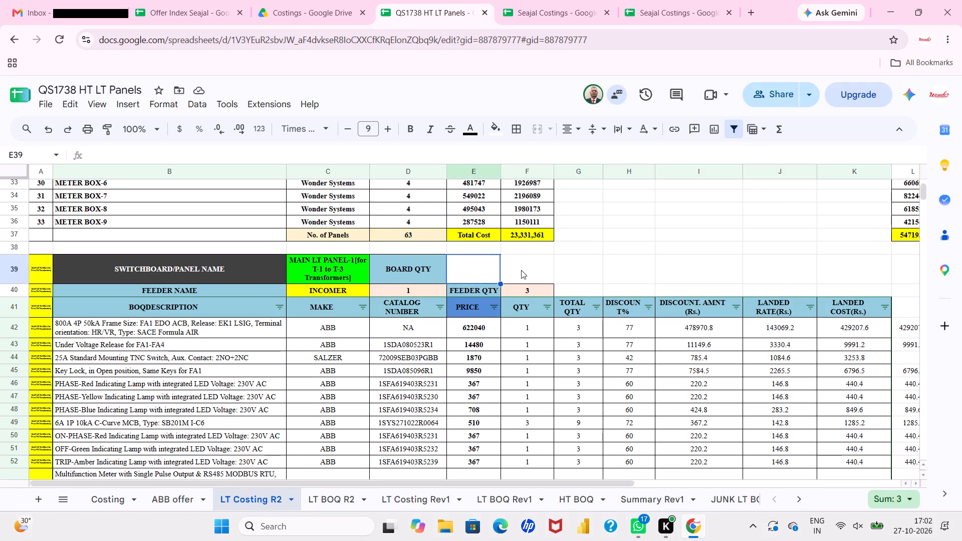
pyautogui.click(521, 270)
pyautogui.click(568, 267)
pyautogui.click(626, 273)
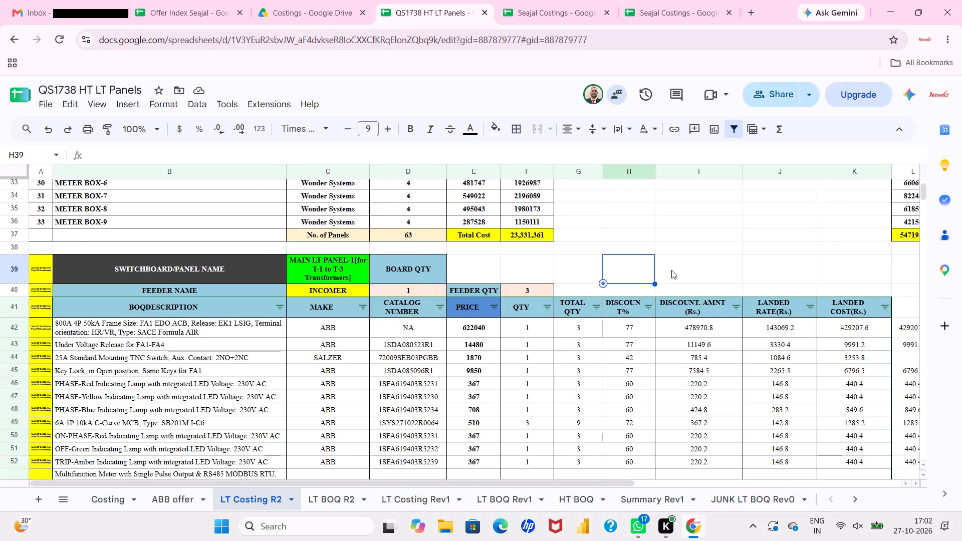
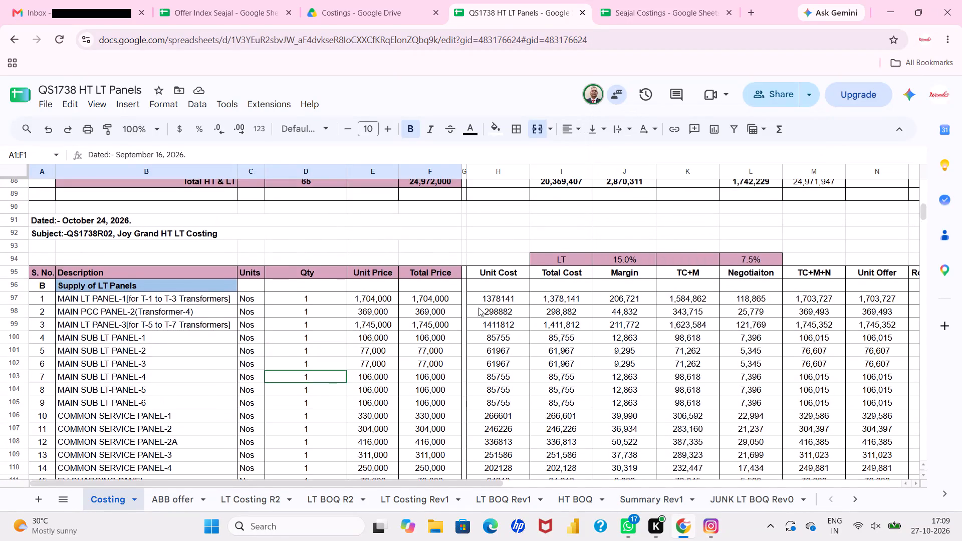
# Examine the QS1738R02 cost table in the Costing sheet, from the main LT panels down to the meter boxes and Total LT row.
pyautogui.scroll(-1, 478, 308)
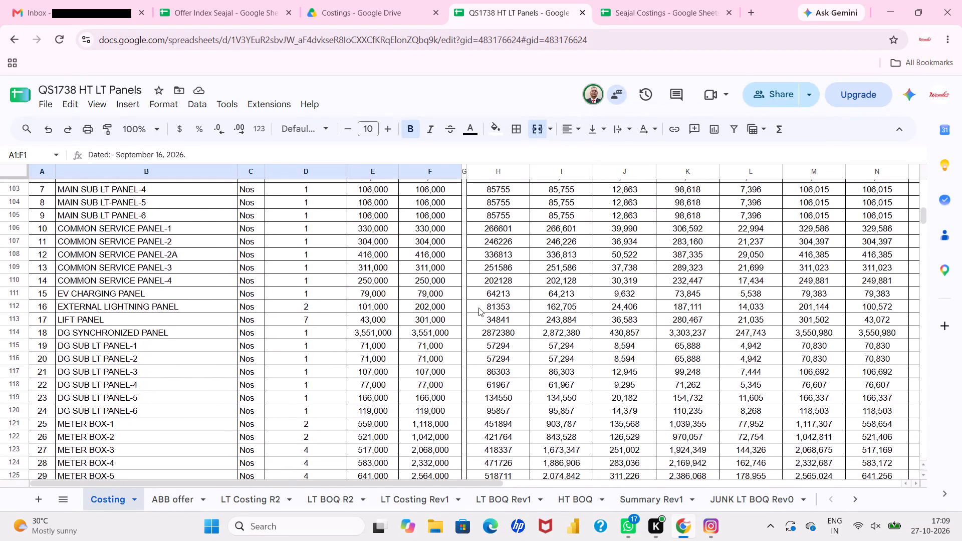
pyautogui.scroll(-1, 478, 308)
pyautogui.scroll(2, 478, 308)
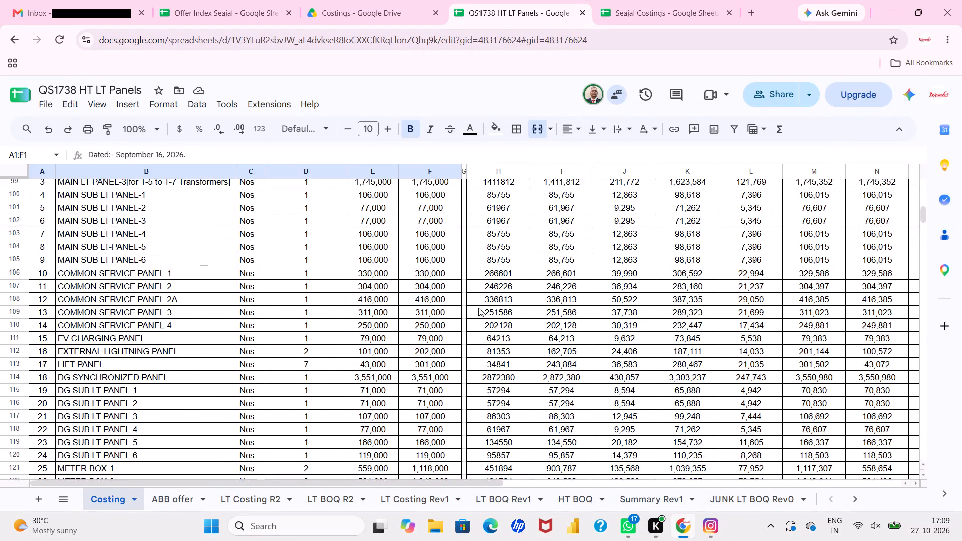
pyautogui.scroll(1, 478, 308)
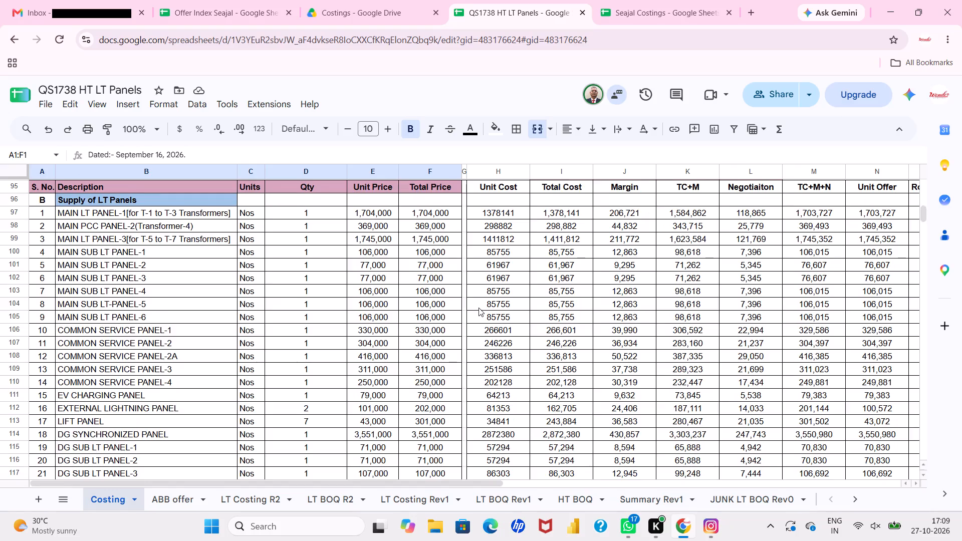
pyautogui.scroll(1, 478, 308)
pyautogui.scroll(-3, 478, 308)
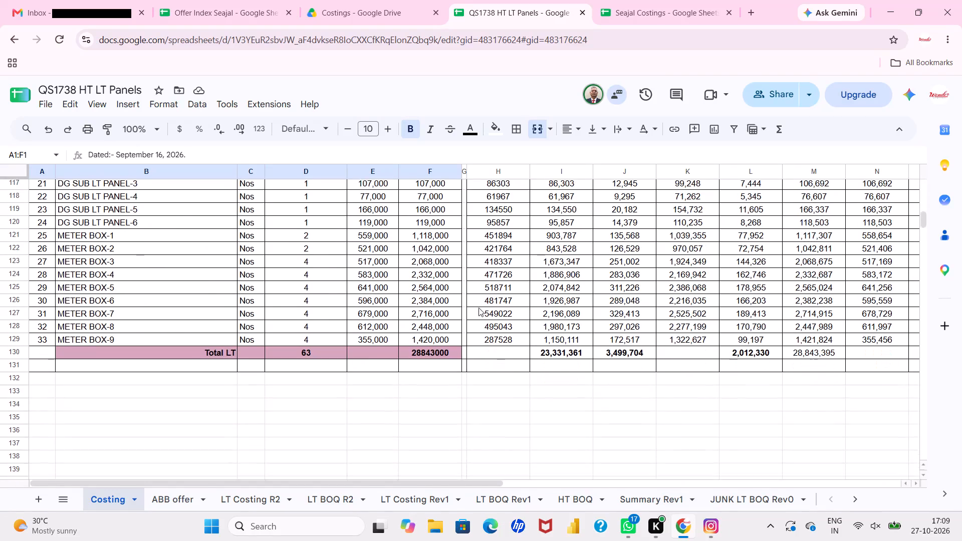
pyautogui.scroll(2, 478, 308)
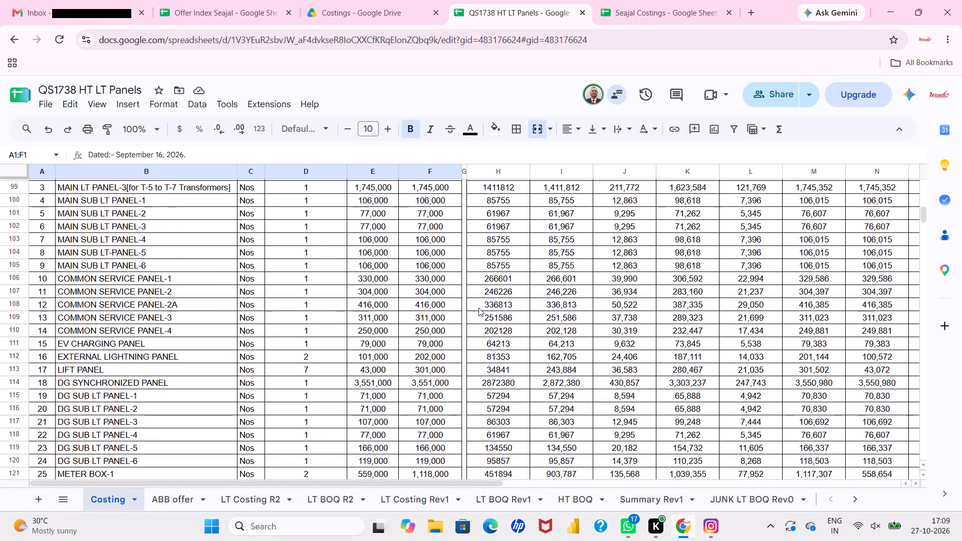
# Compare the QS1738R01 panel prices, meter box rows and totals with those of QS1738R02 in the Costing sheet.
pyautogui.scroll(4, 478, 308)
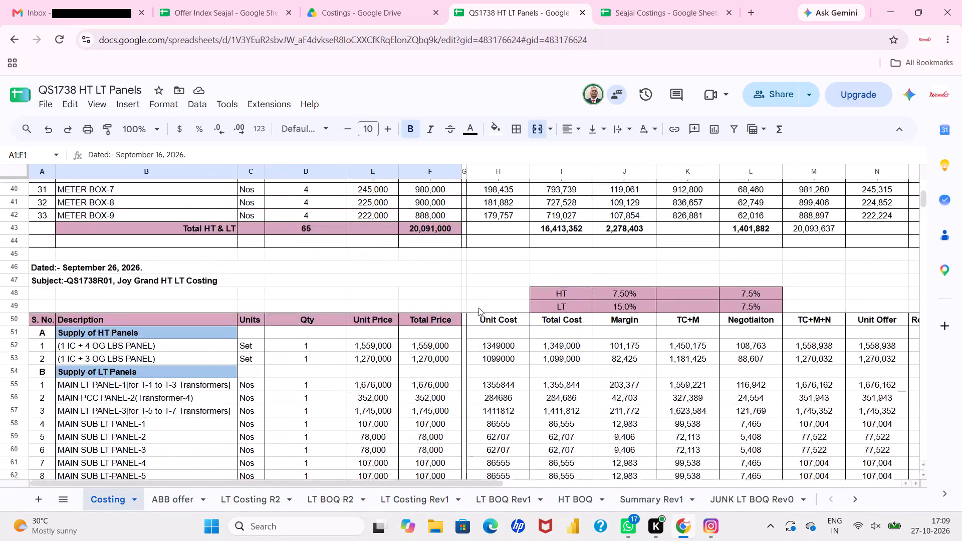
pyautogui.scroll(-5, 478, 308)
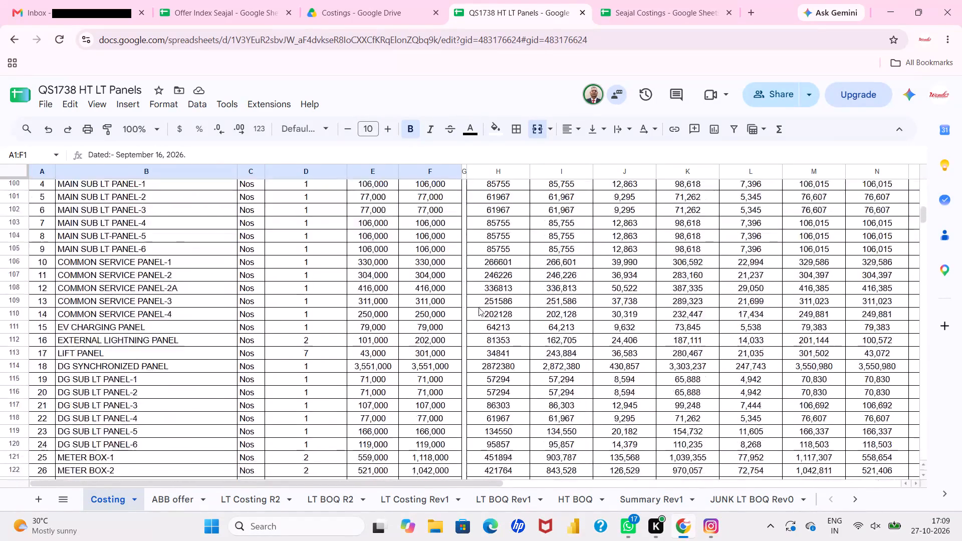
pyautogui.scroll(-1, 478, 308)
pyautogui.scroll(1, 478, 308)
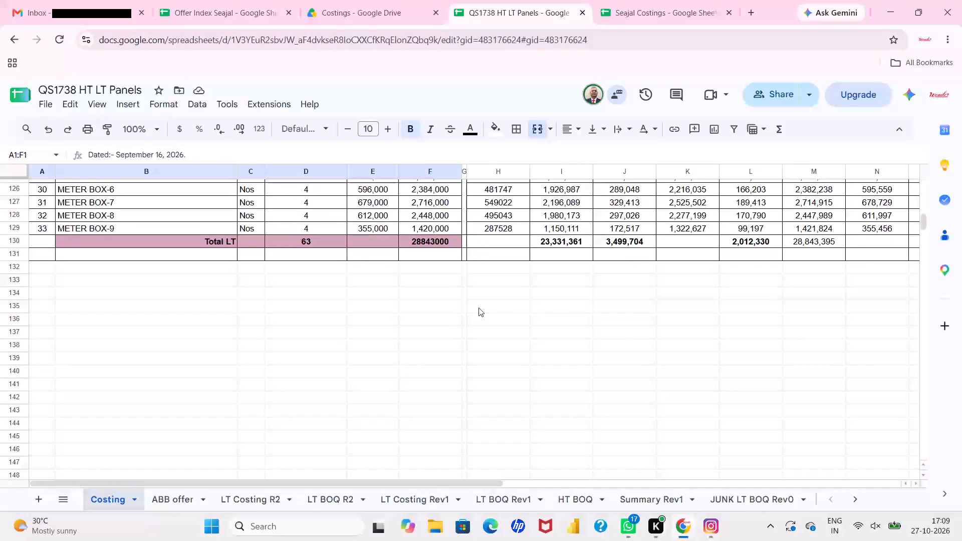
pyautogui.scroll(3, 478, 308)
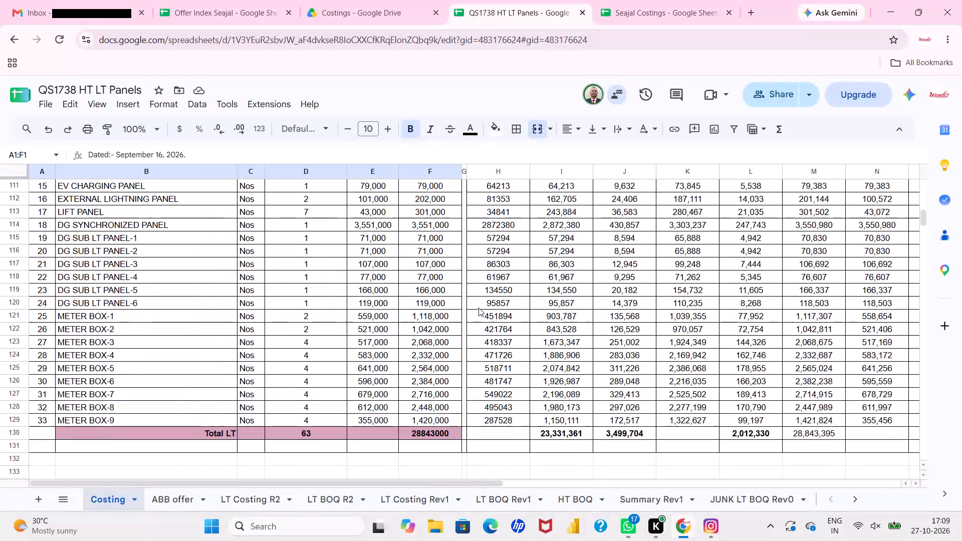
pyautogui.scroll(2, 478, 308)
pyautogui.scroll(-1, 478, 308)
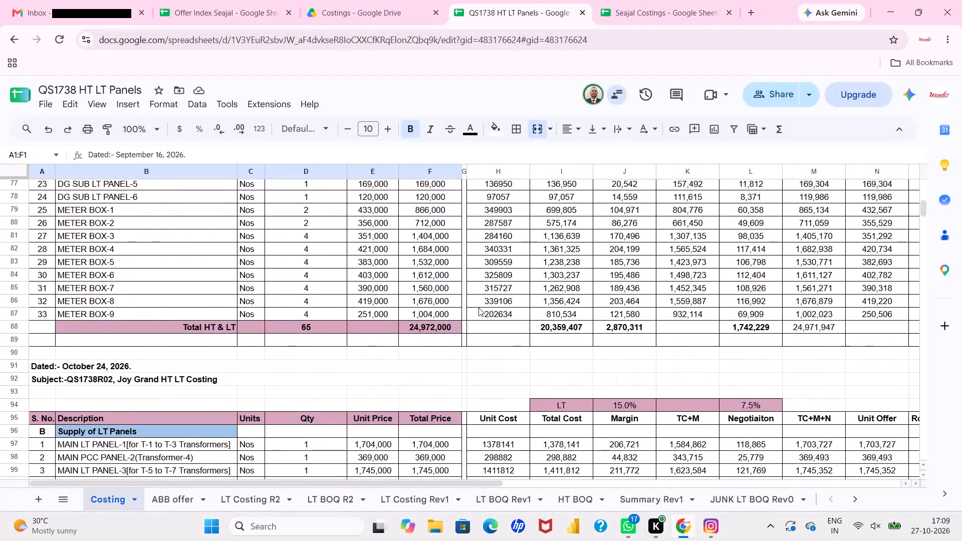
pyautogui.scroll(-2, 478, 308)
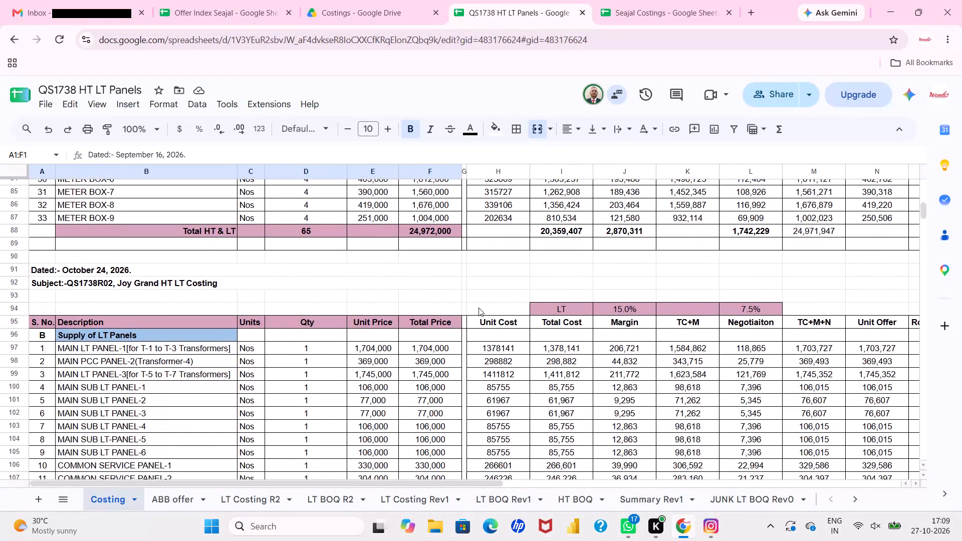
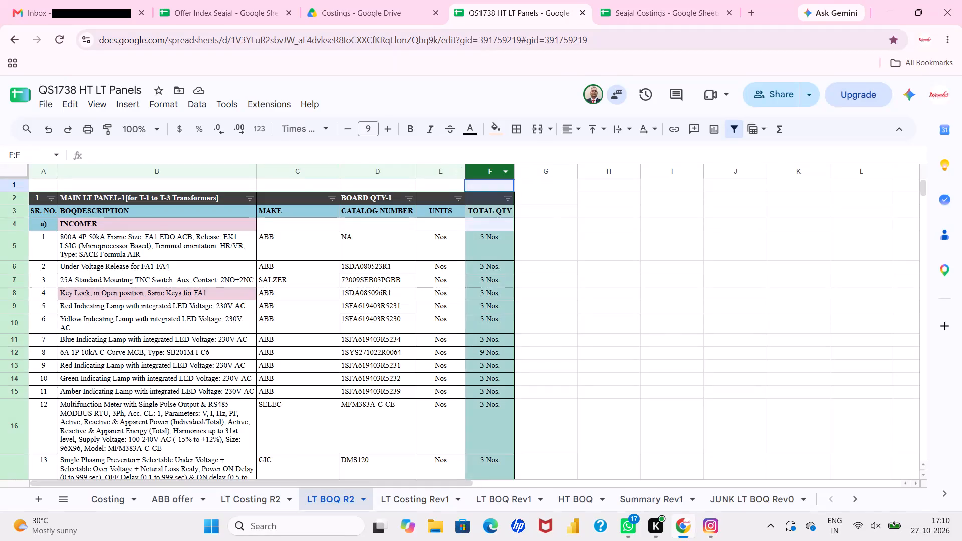
# Replace every "Nos." with nothing in the total quantity column F of LT BOQ R2, leaving only the numbers.
pyautogui.hotkey('ctrl', 'h')
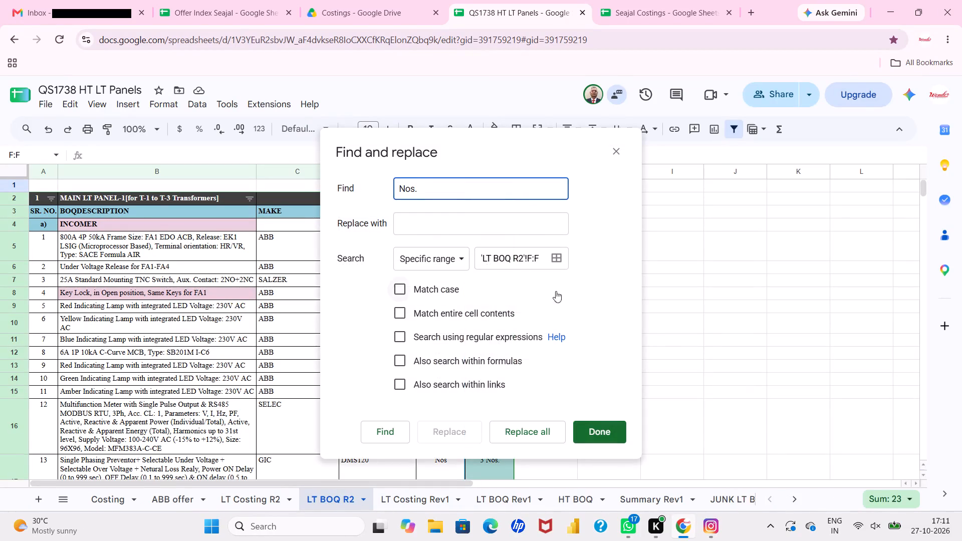
pyautogui.click(540, 429)
pyautogui.click(588, 428)
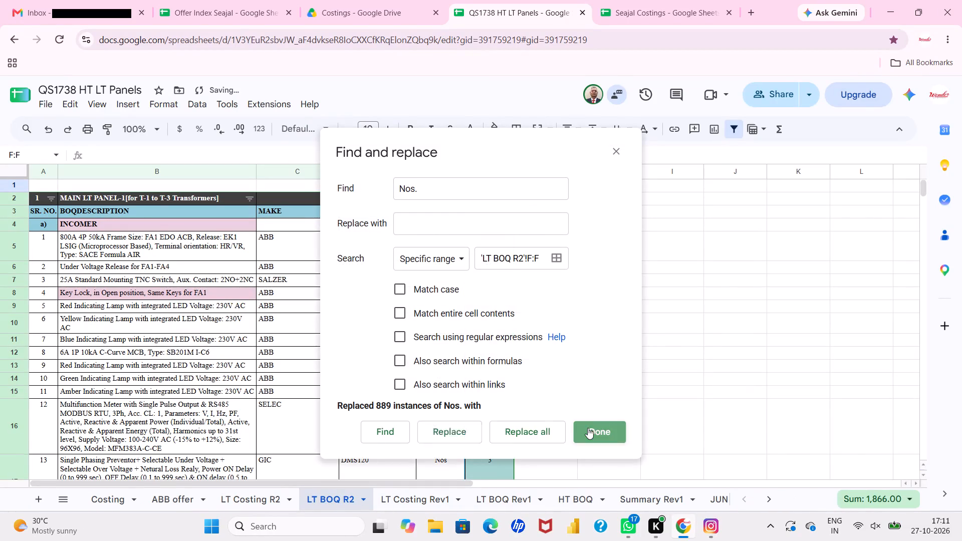
pyautogui.click(588, 428)
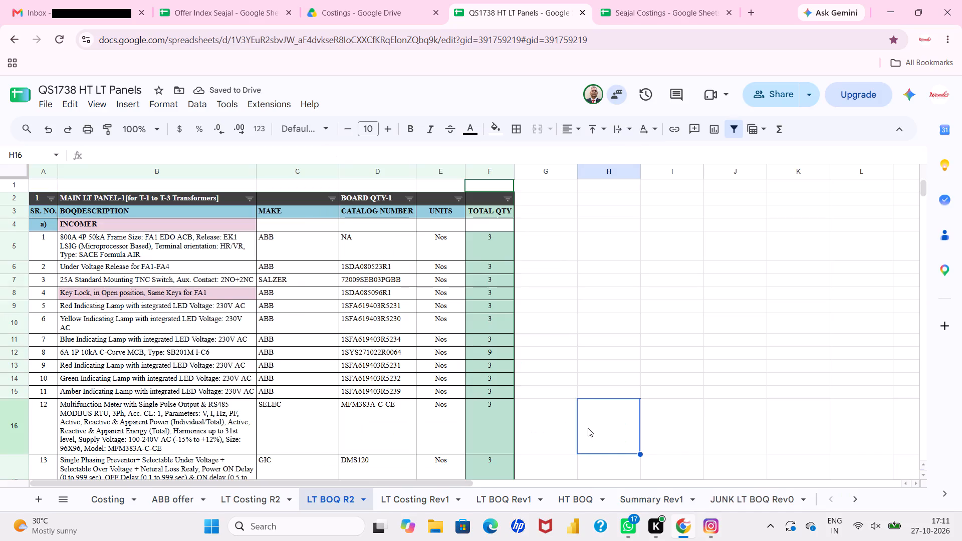
# Check the total quantities of Main LT Panel-1's incomer, bus coupler and first outgoing feeders in LT BOQ R2, and glance at the ABB offer sheet.
pyautogui.click(596, 319)
pyautogui.scroll(-5, 596, 319)
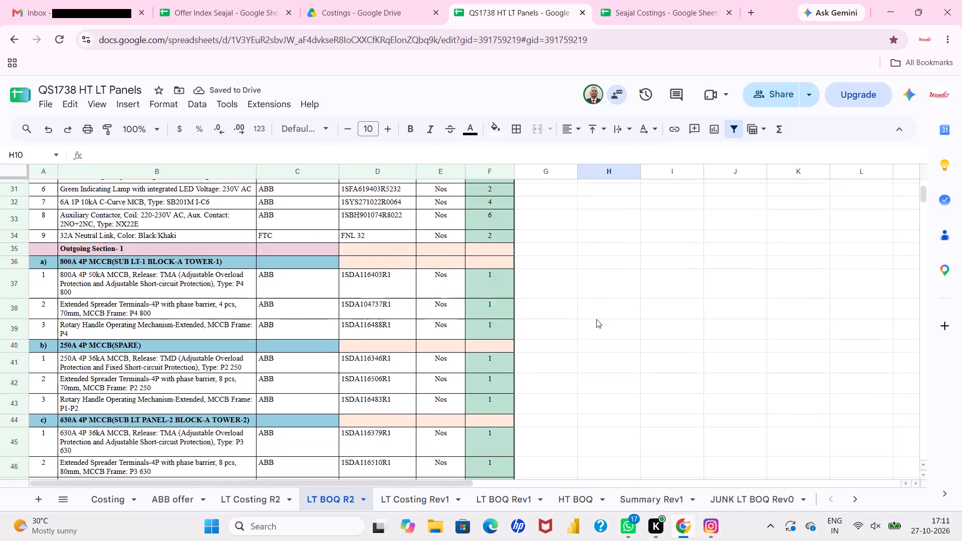
pyautogui.scroll(-2, 596, 319)
pyautogui.scroll(2, 596, 319)
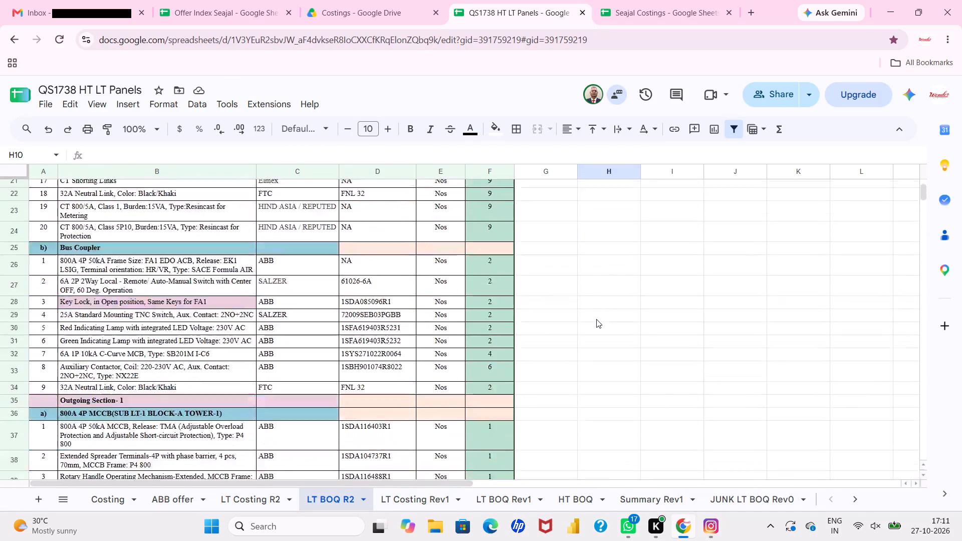
pyautogui.scroll(3, 596, 319)
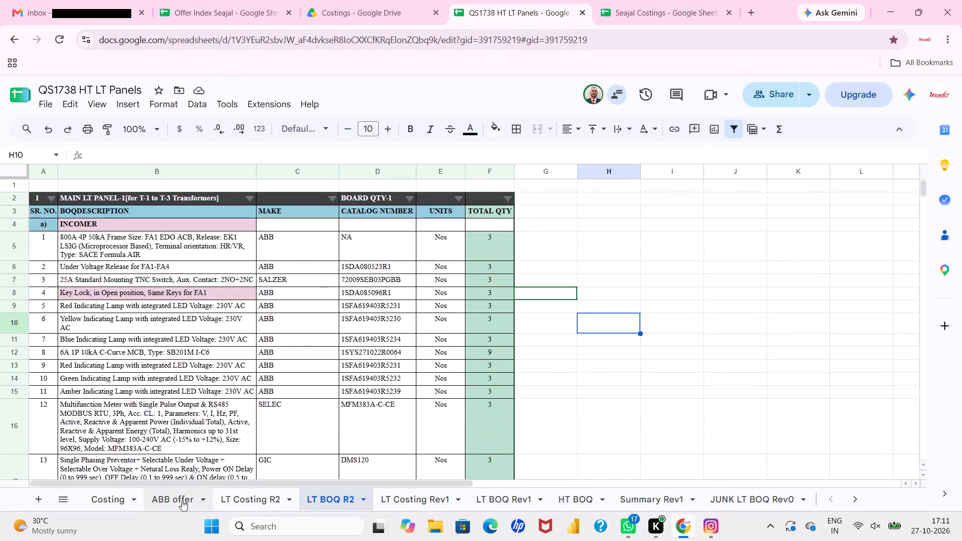
pyautogui.click(182, 500)
pyautogui.click(354, 490)
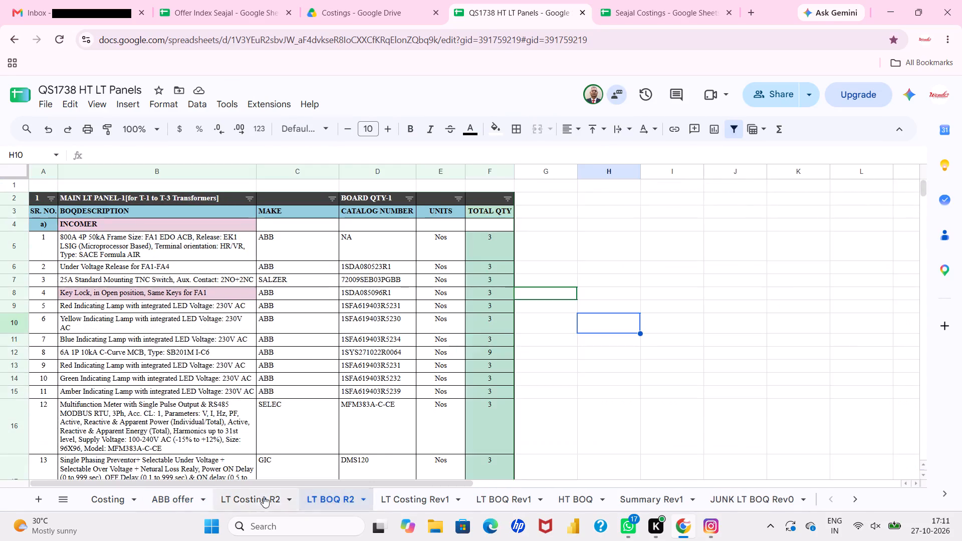
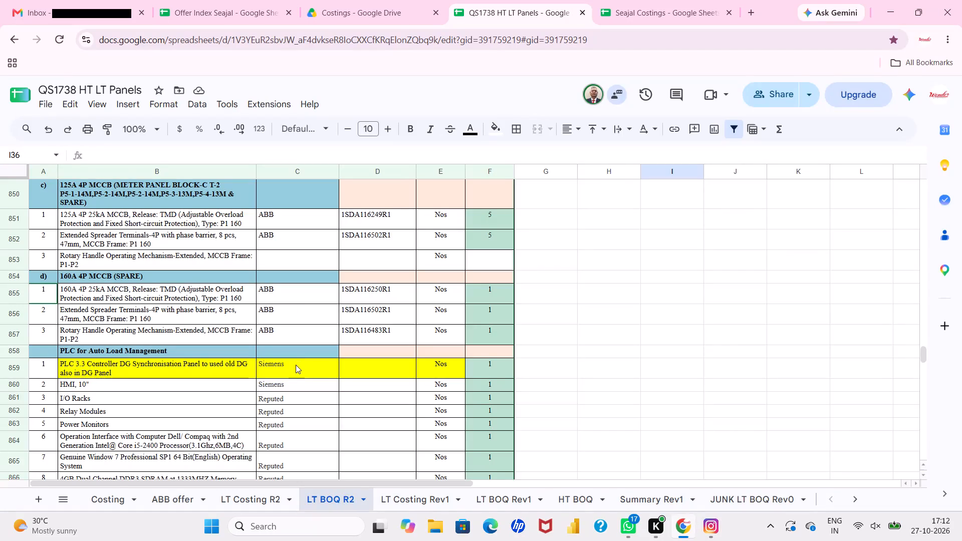
# Change the make of the PLC 3.3 Controller DG Synchronisation Panel item in LT BOQ R2 to Siemens/Reputed.
pyautogui.doubleClick(288, 362)
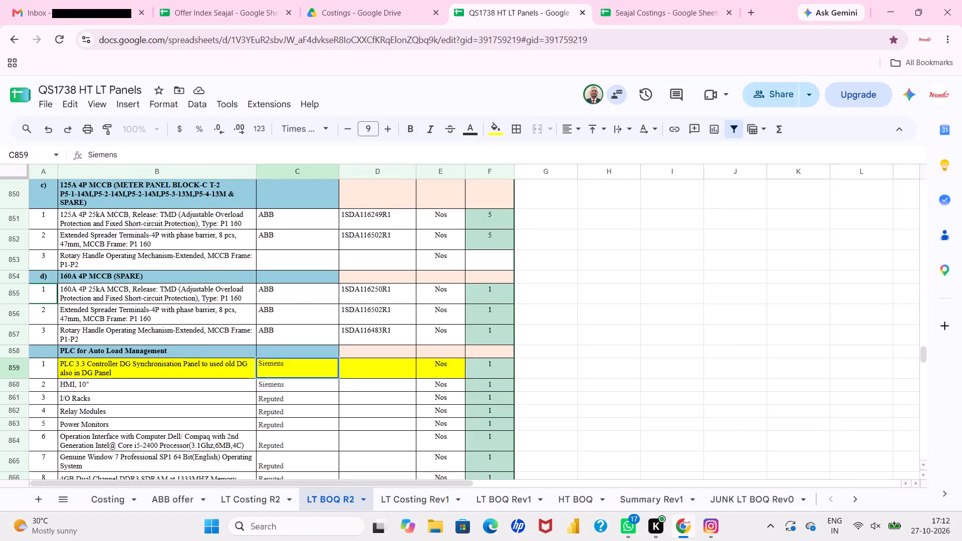
pyautogui.press('/')
pyautogui.press('Return')
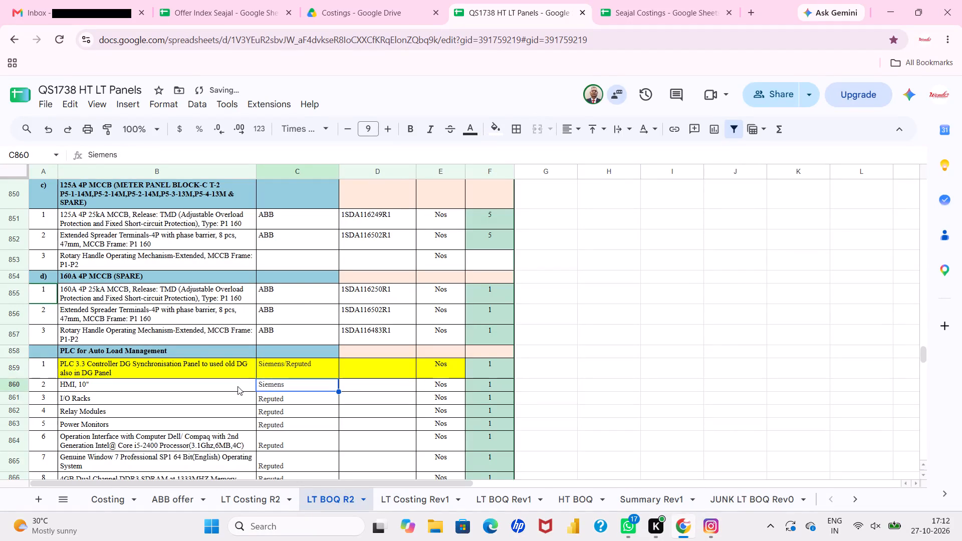
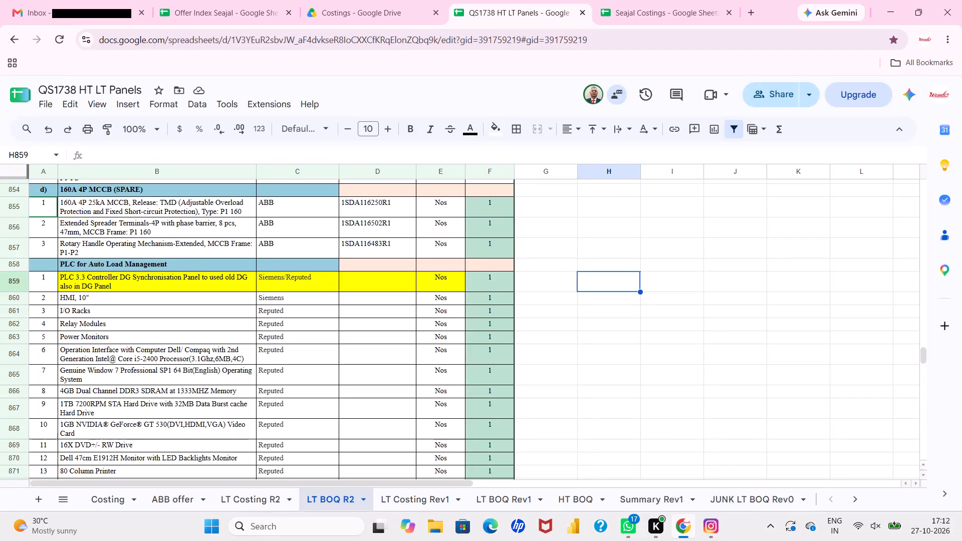
# Delete the HMI, 10" row from the PLC for Auto Load Management section in LT BOQ R2.
pyautogui.click(21, 300)
pyautogui.rightClick(21, 300)
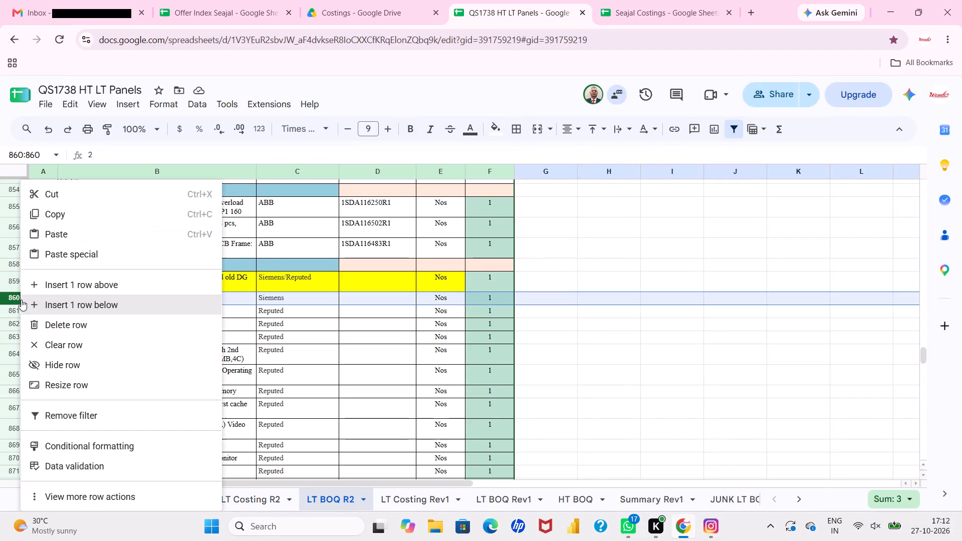
pyautogui.click(33, 331)
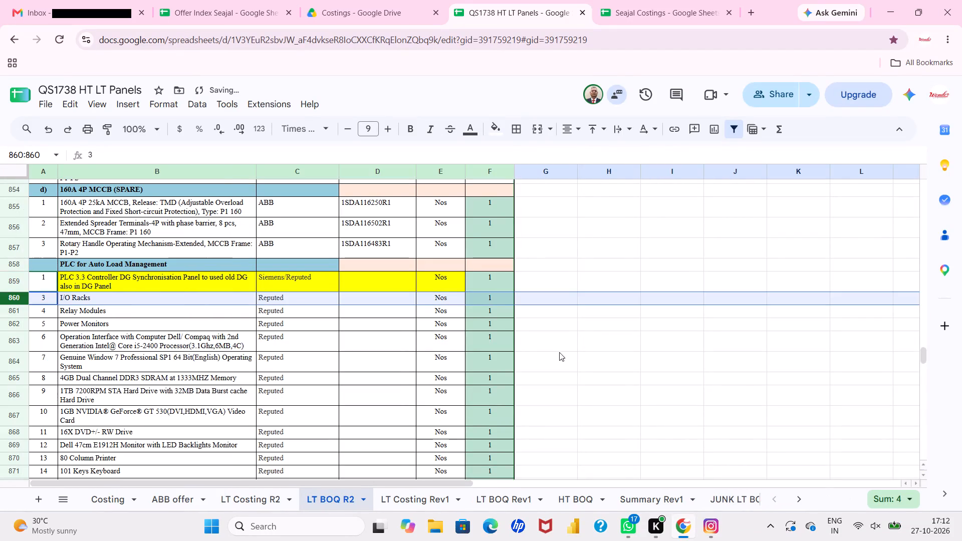
pyautogui.click(578, 347)
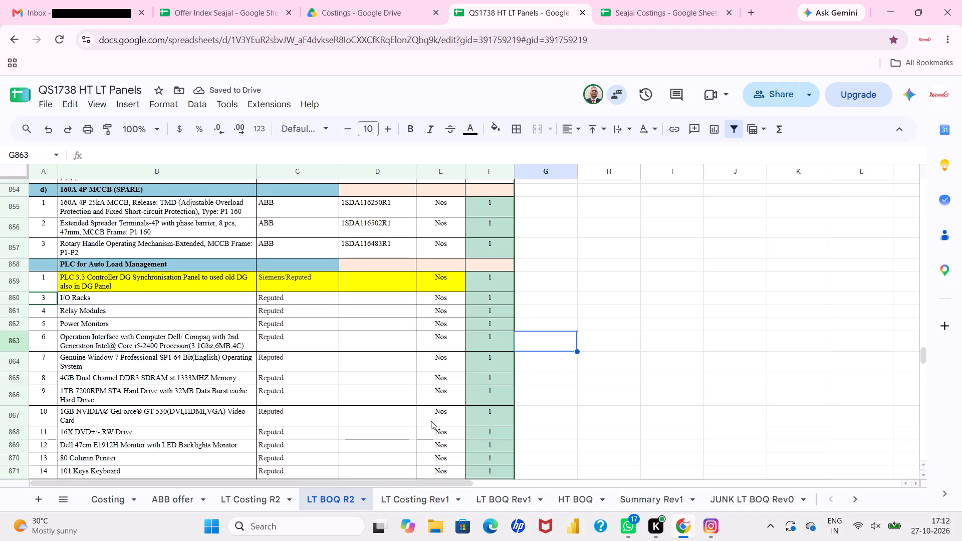
# In LT Costing R2, delete the matching HMI, 10" row from the PLC for Auto Load Management feeder.
pyautogui.click(266, 502)
pyautogui.scroll(-9, 231, 350)
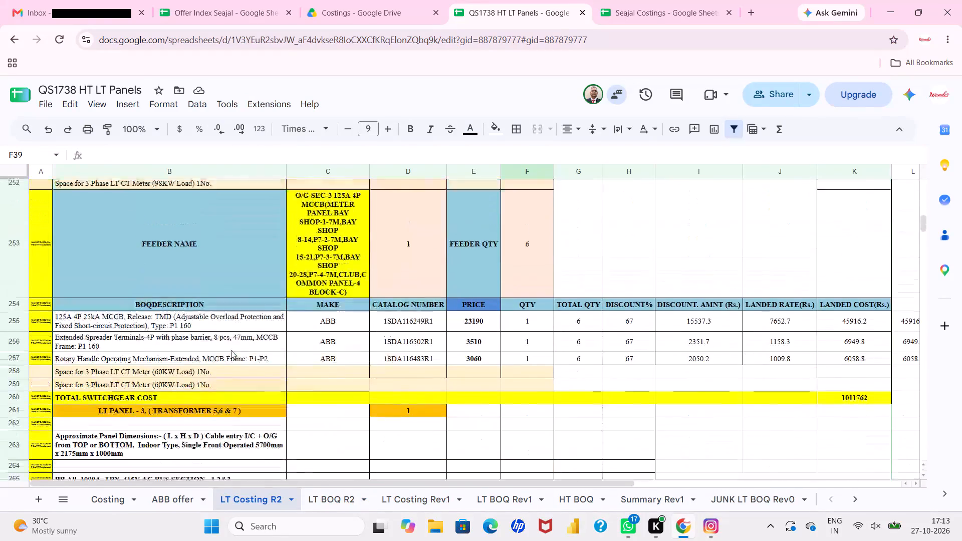
pyautogui.scroll(-6, 231, 350)
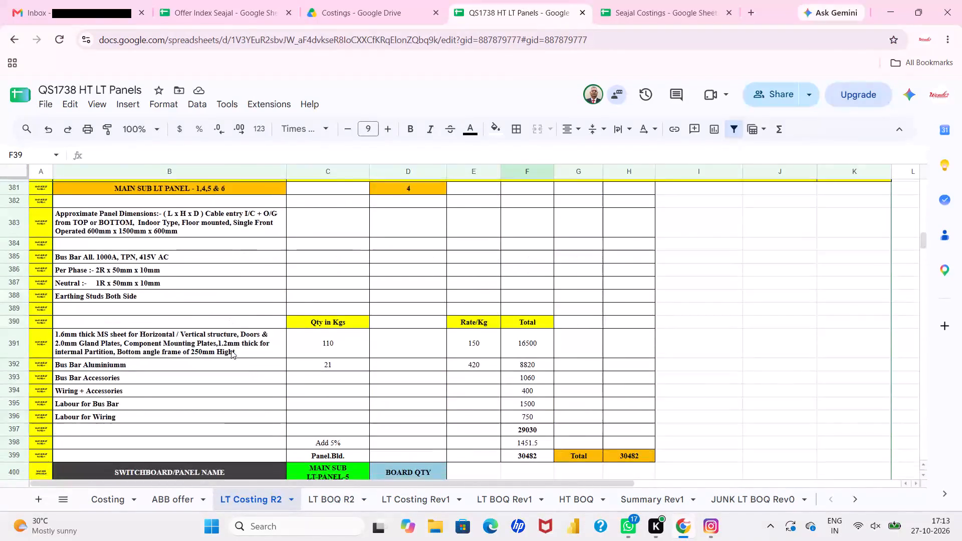
pyautogui.scroll(-6, 231, 350)
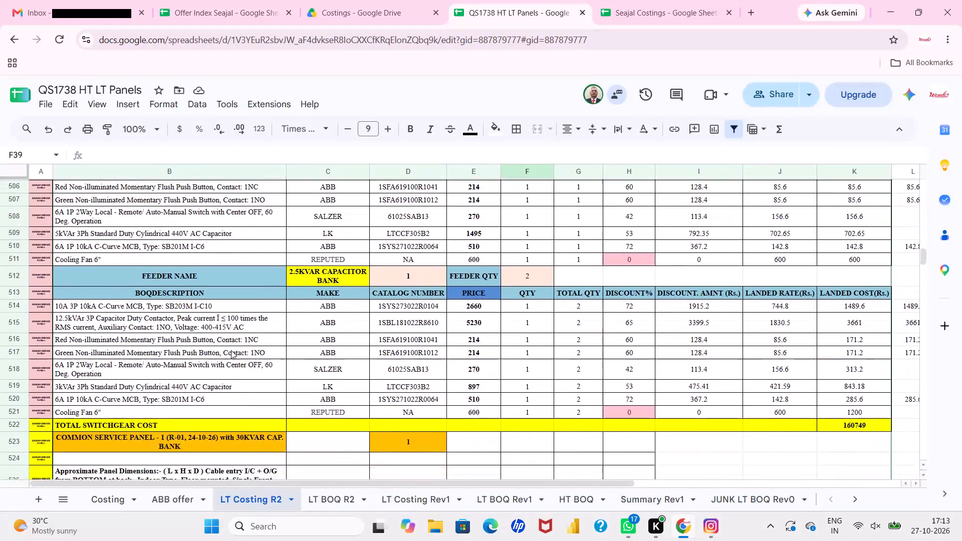
pyautogui.scroll(-6, 231, 350)
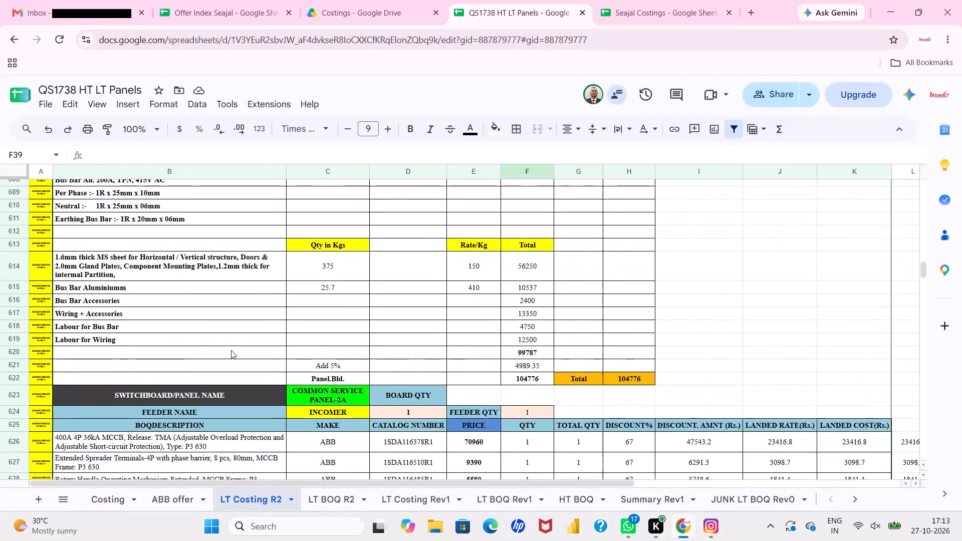
pyautogui.scroll(-6, 231, 350)
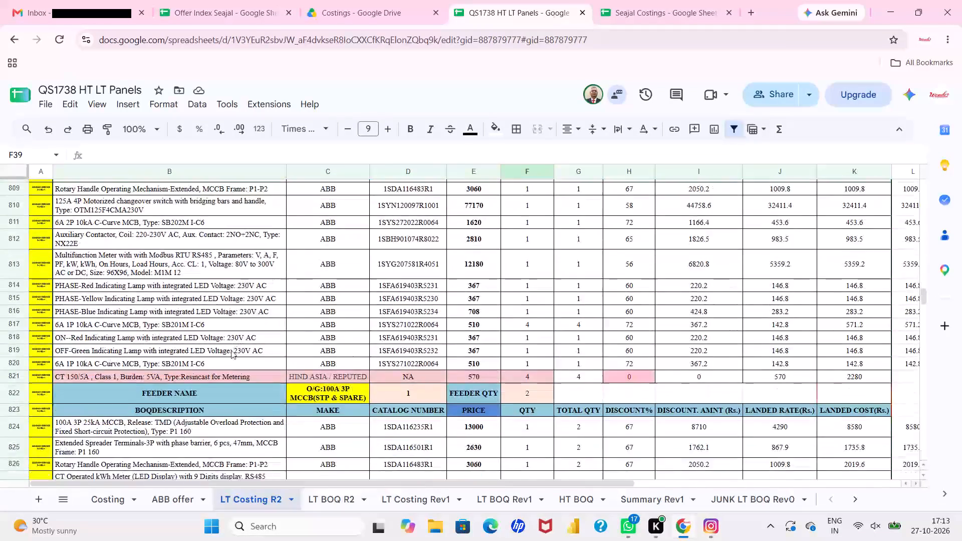
pyautogui.scroll(-2, 231, 350)
pyautogui.scroll(2, 231, 350)
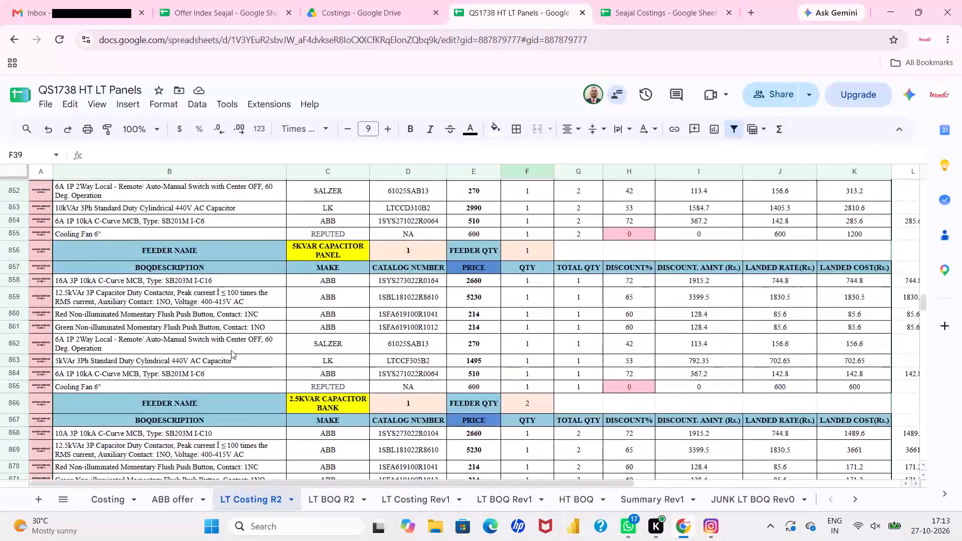
pyautogui.scroll(-6, 231, 350)
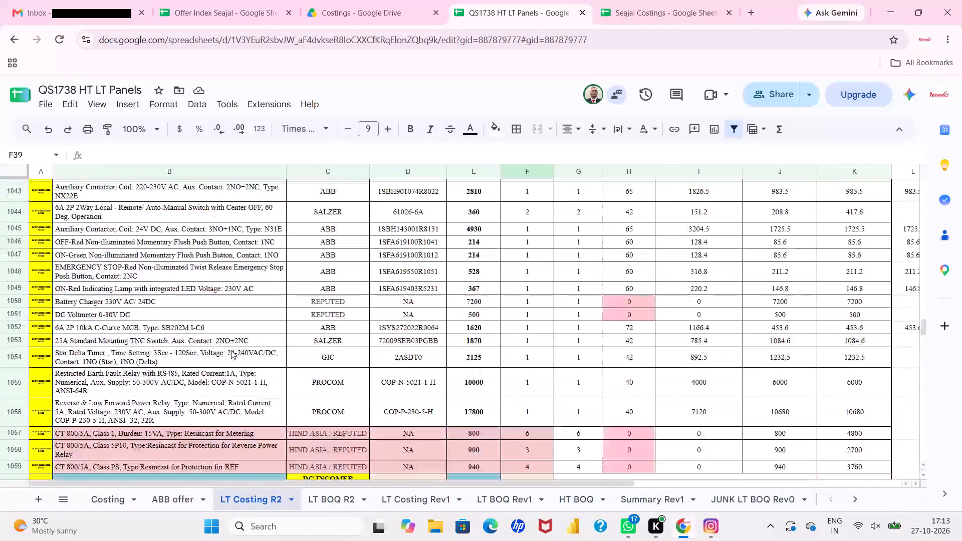
pyautogui.scroll(-8, 231, 350)
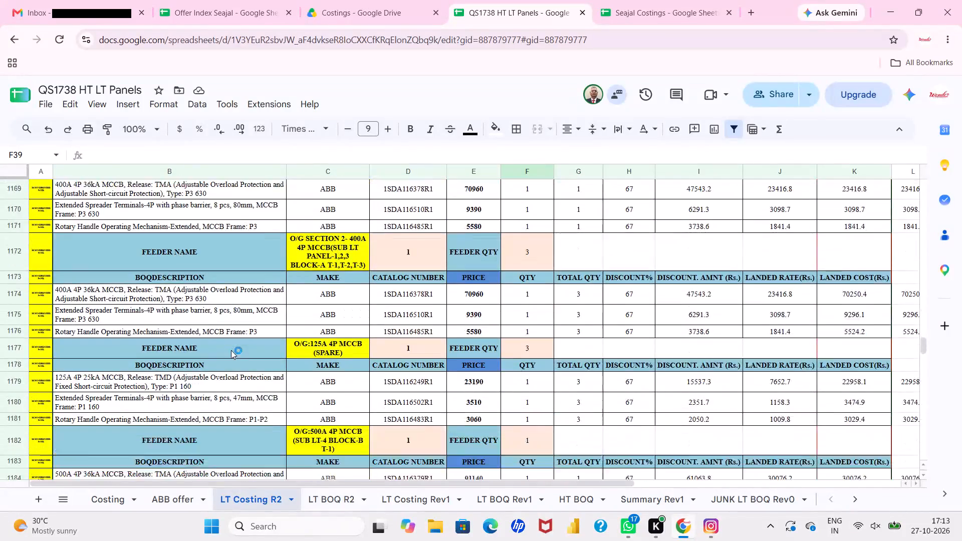
pyautogui.scroll(-4, 231, 350)
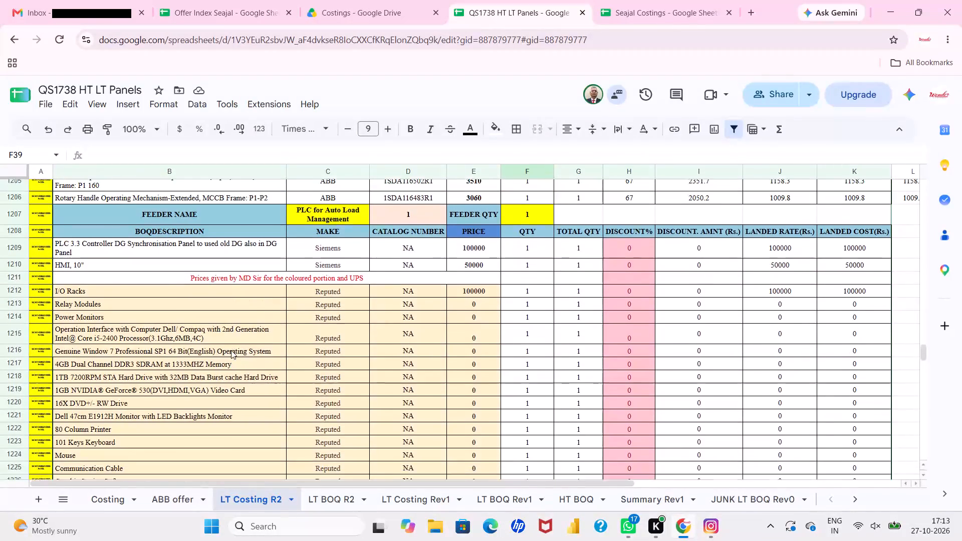
pyautogui.click(17, 261)
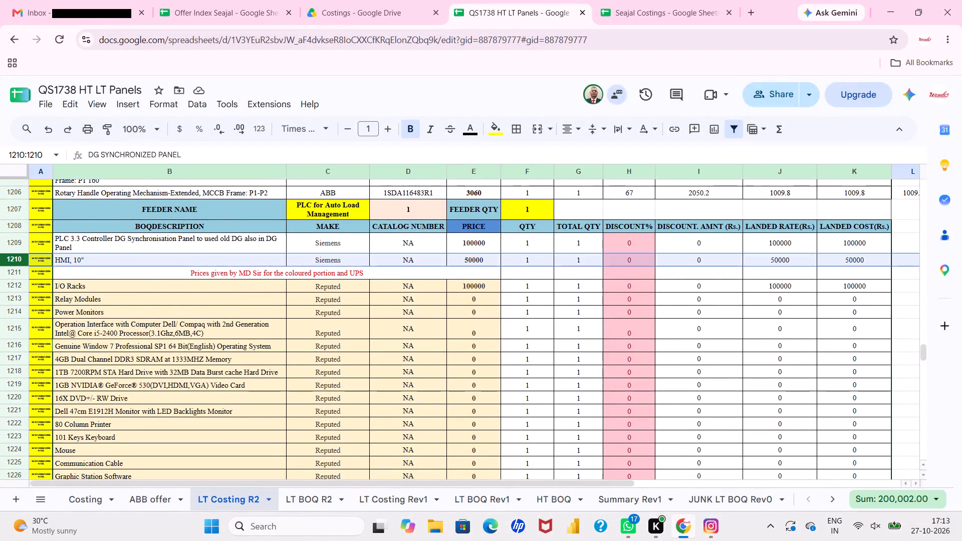
pyautogui.rightClick(17, 261)
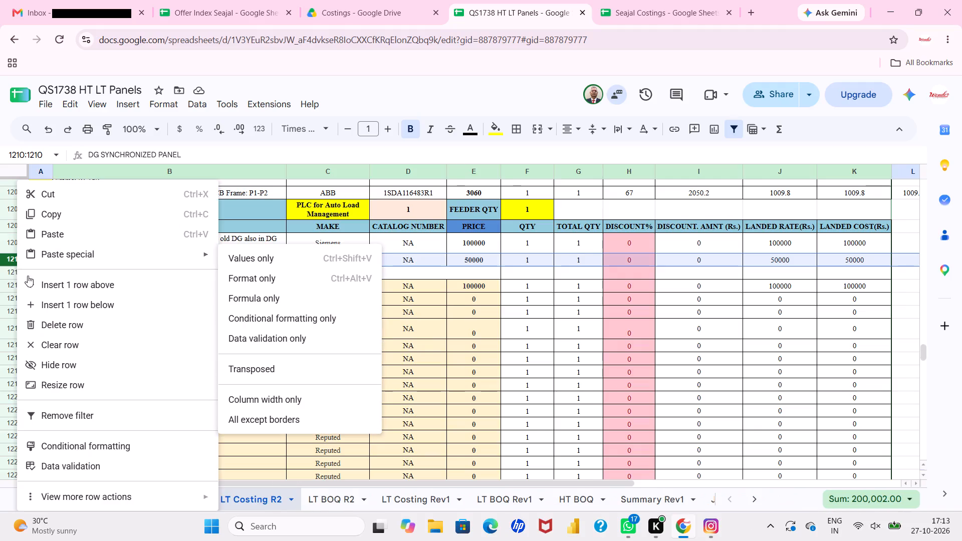
pyautogui.click(53, 321)
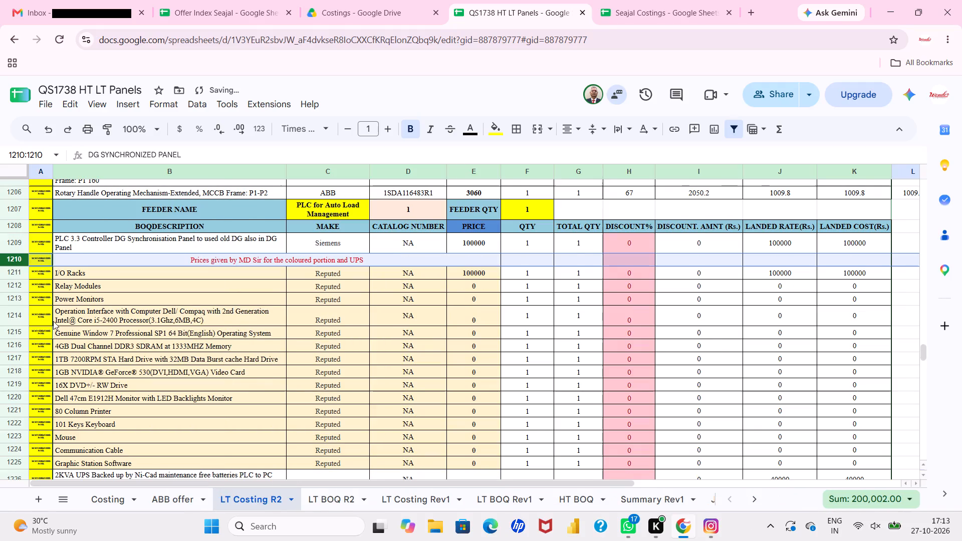
pyautogui.click(257, 320)
# Examine the prices, quantities and landed costs of the PLC for Auto Load Management items in LT Costing R2.
pyautogui.scroll(-1, 257, 320)
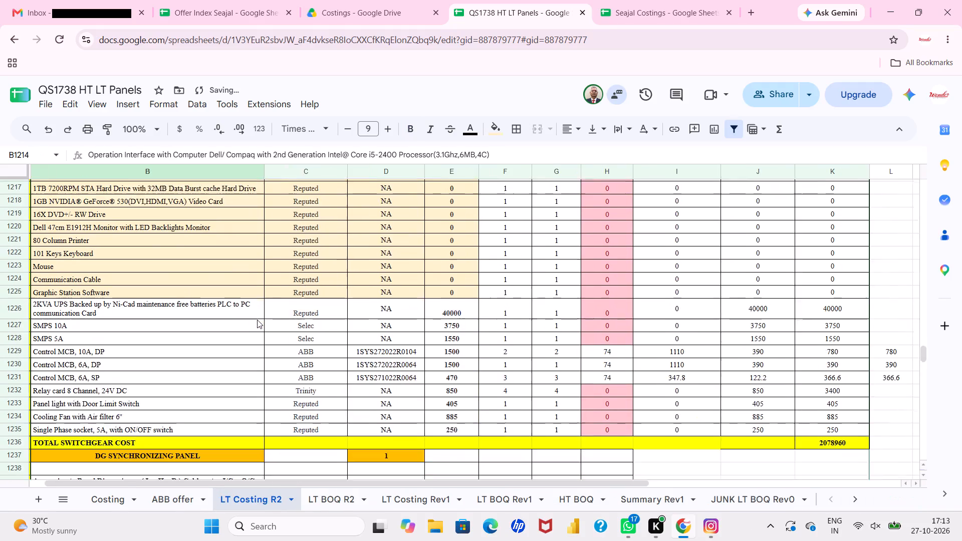
pyautogui.scroll(-1, 257, 320)
pyautogui.hscroll(-2, 257, 320)
pyautogui.hscroll(-1, 496, 319)
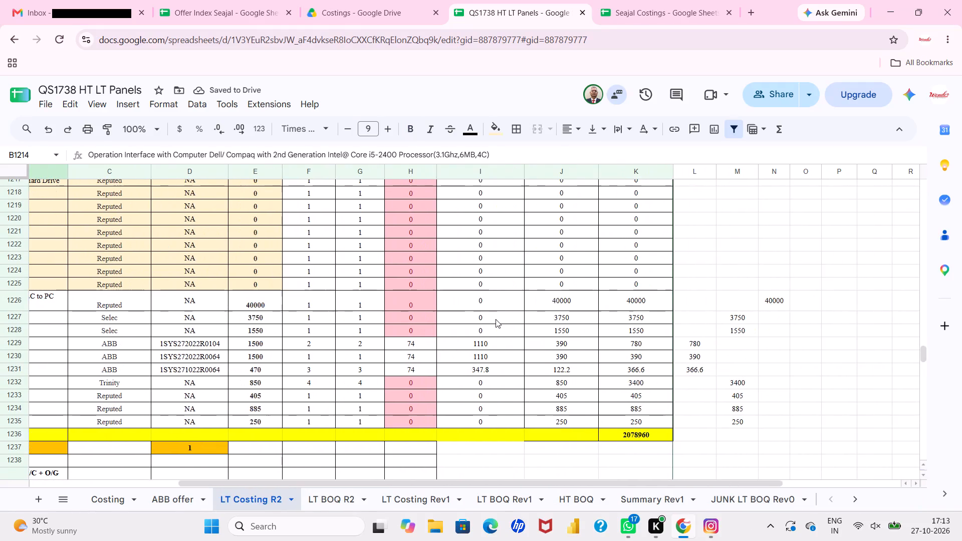
pyautogui.scroll(2, 496, 319)
pyautogui.scroll(-2, 496, 319)
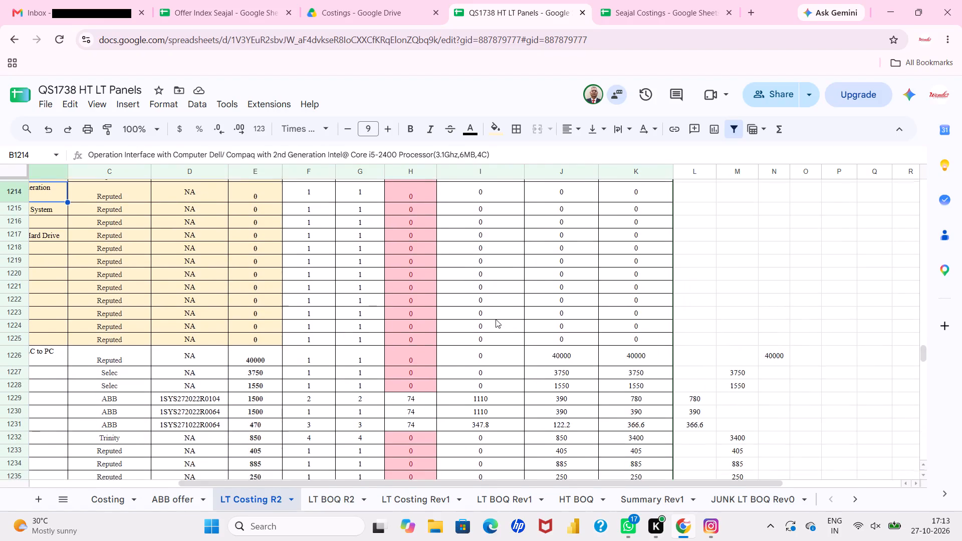
pyautogui.hscroll(3, 496, 319)
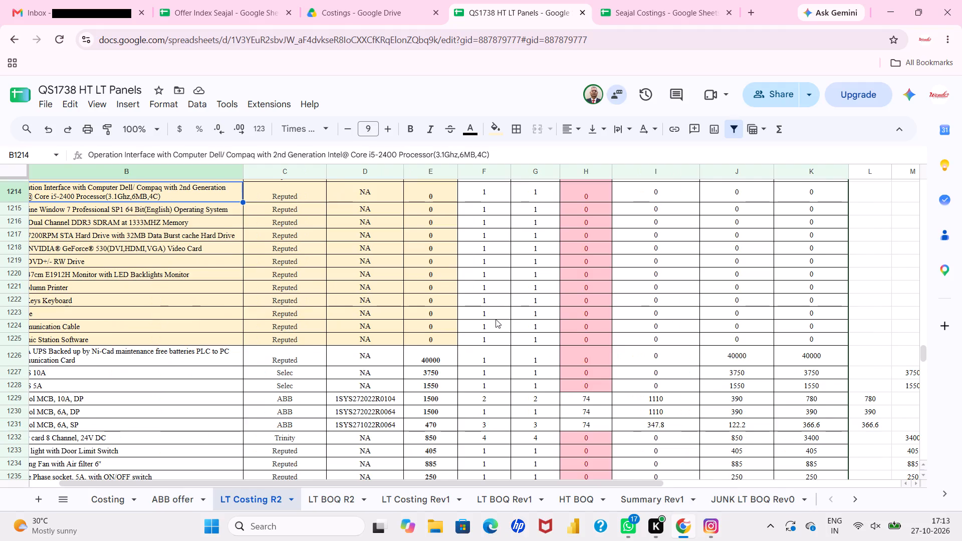
pyautogui.scroll(1, 496, 319)
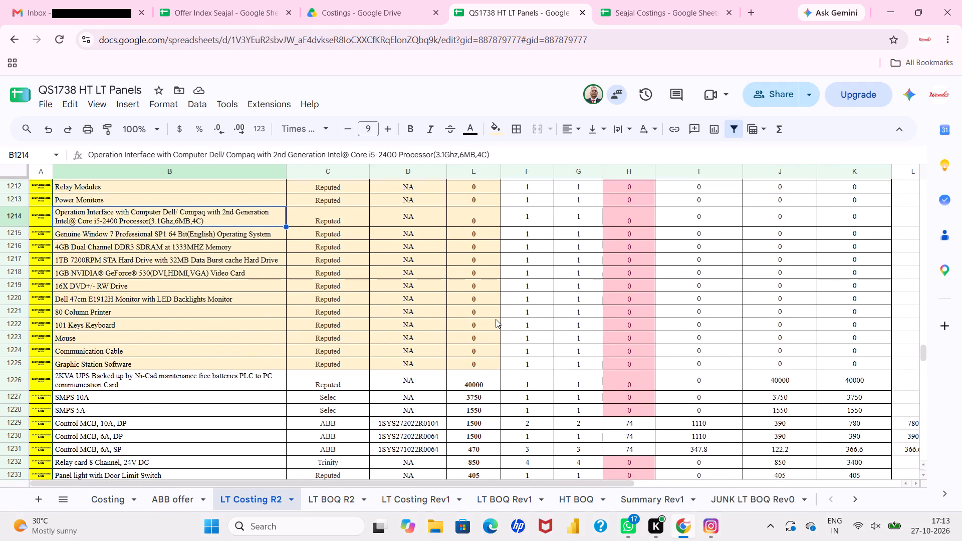
pyautogui.scroll(1, 496, 319)
pyautogui.hscroll(-2, 496, 319)
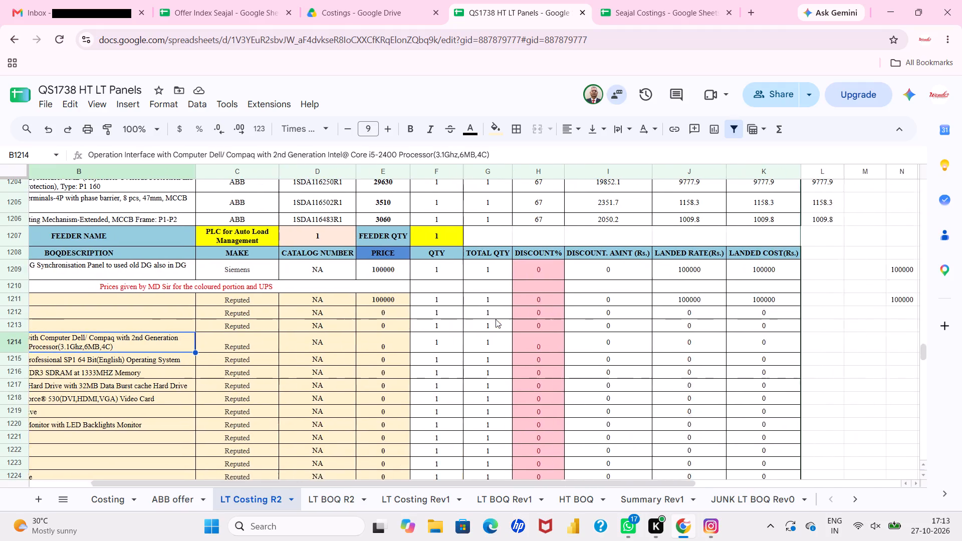
pyautogui.hscroll(1, 496, 319)
pyautogui.scroll(-1, 496, 319)
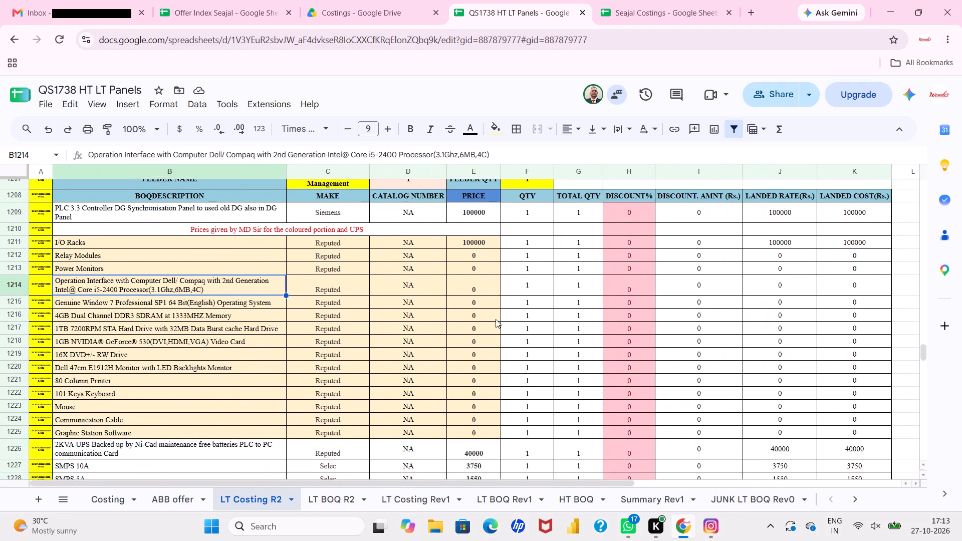
pyautogui.scroll(-2, 496, 319)
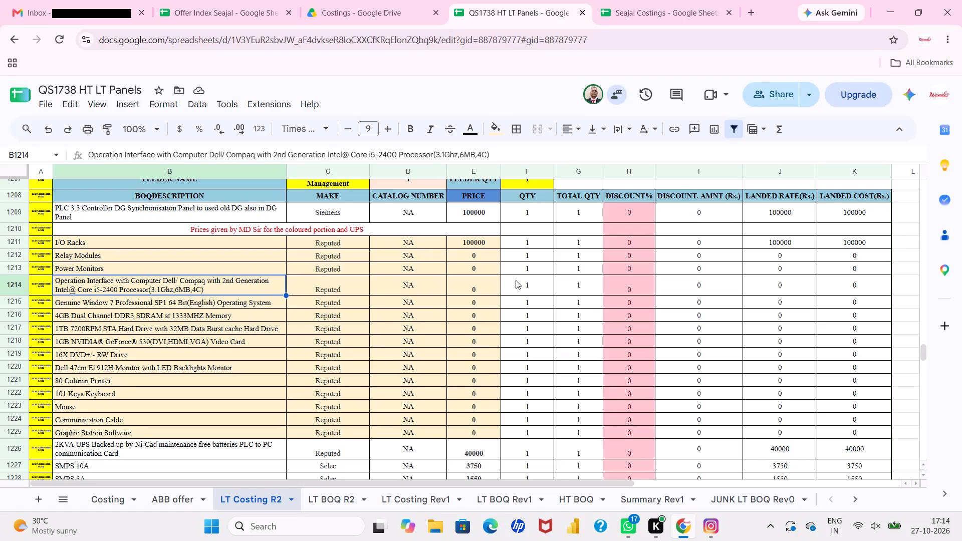
# Go to the collaborator's position in LT BOQ R2 and check the PLC for Auto Load Management items, numbering and quantities.
pyautogui.click(592, 100)
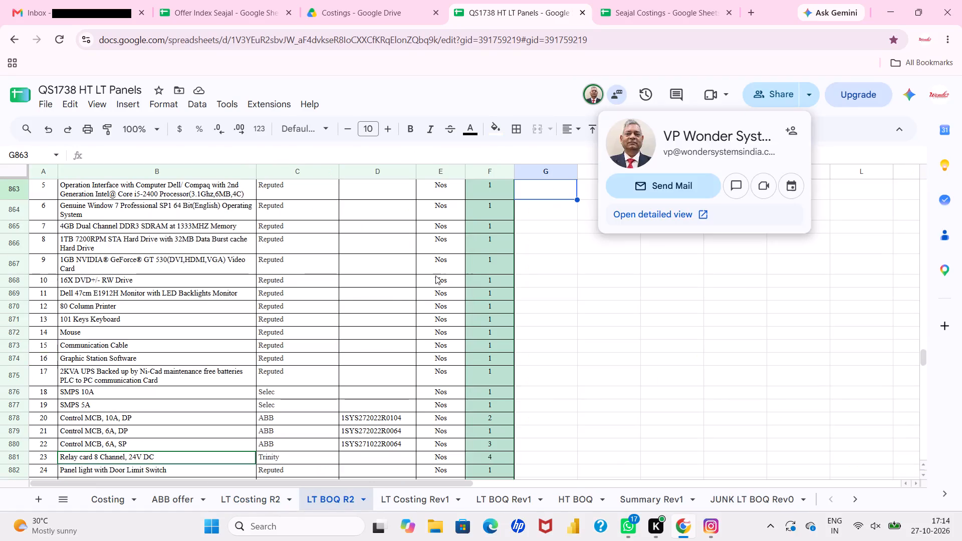
pyautogui.scroll(1, 580, 287)
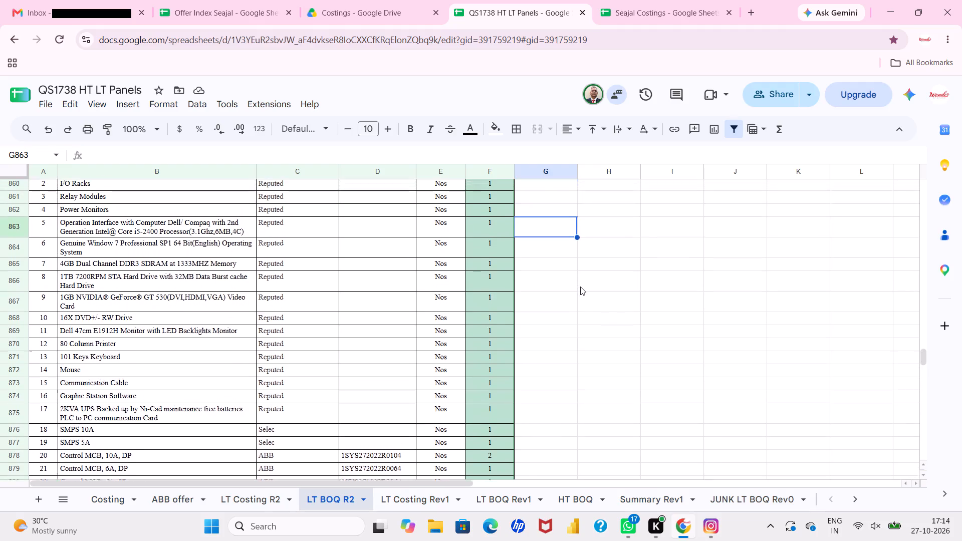
pyautogui.scroll(2, 580, 287)
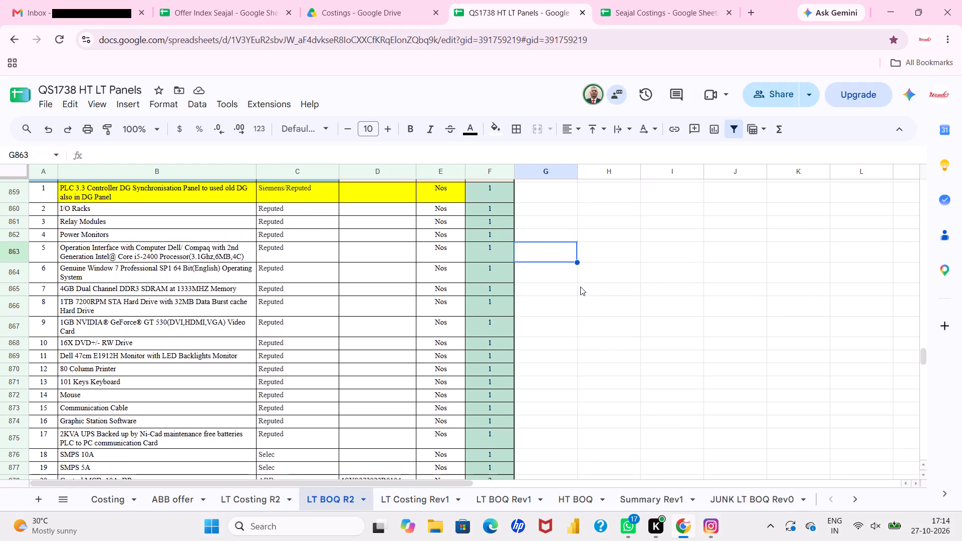
pyautogui.scroll(-1, 310, 349)
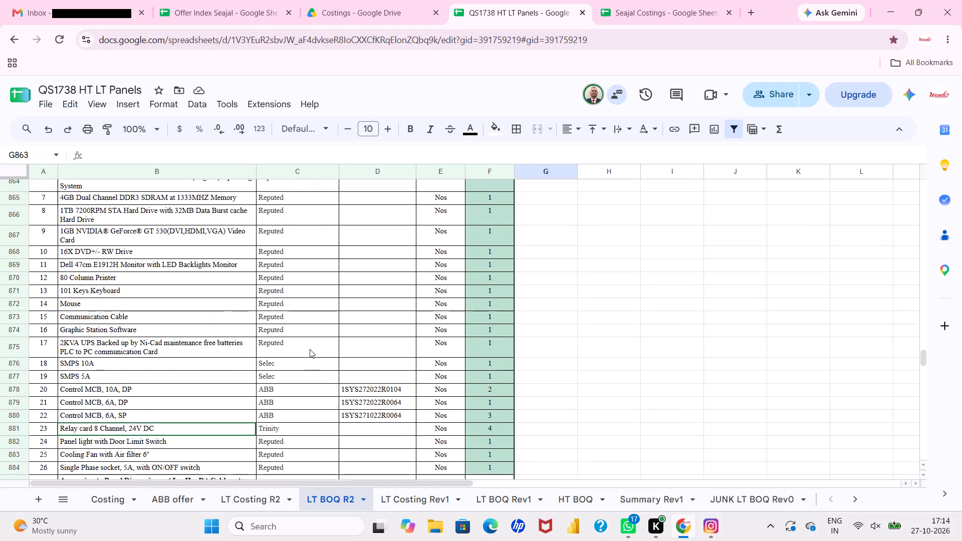
pyautogui.scroll(-2, 310, 349)
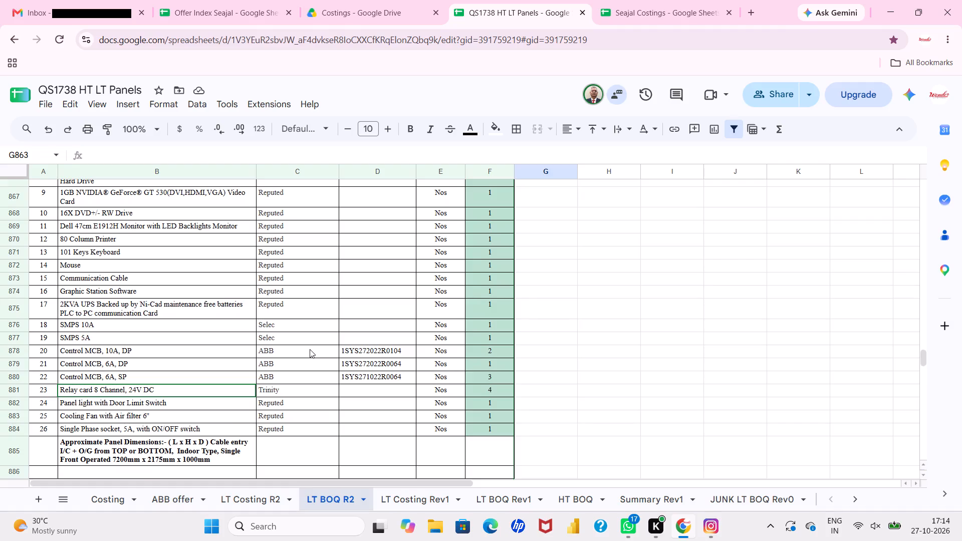
pyautogui.click(486, 397)
pyautogui.click(487, 411)
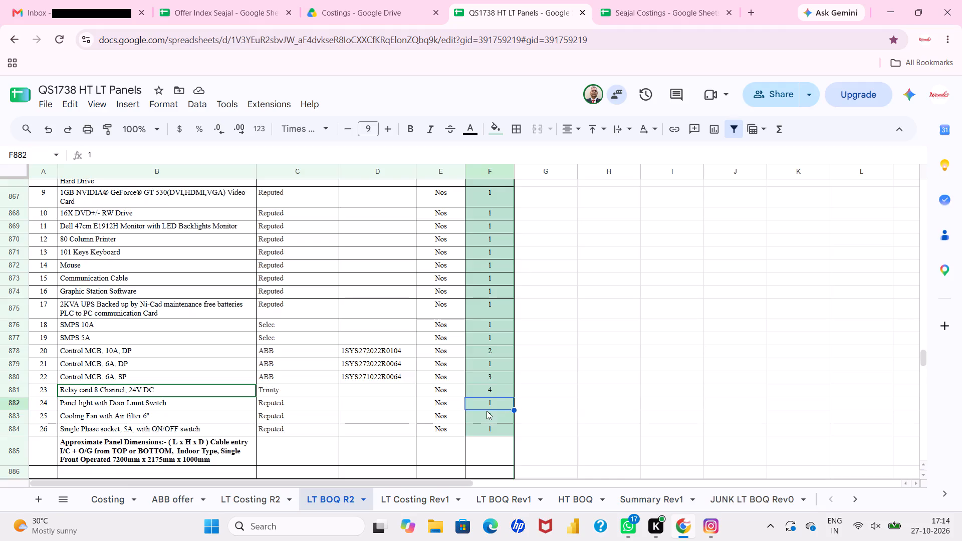
pyautogui.click(493, 390)
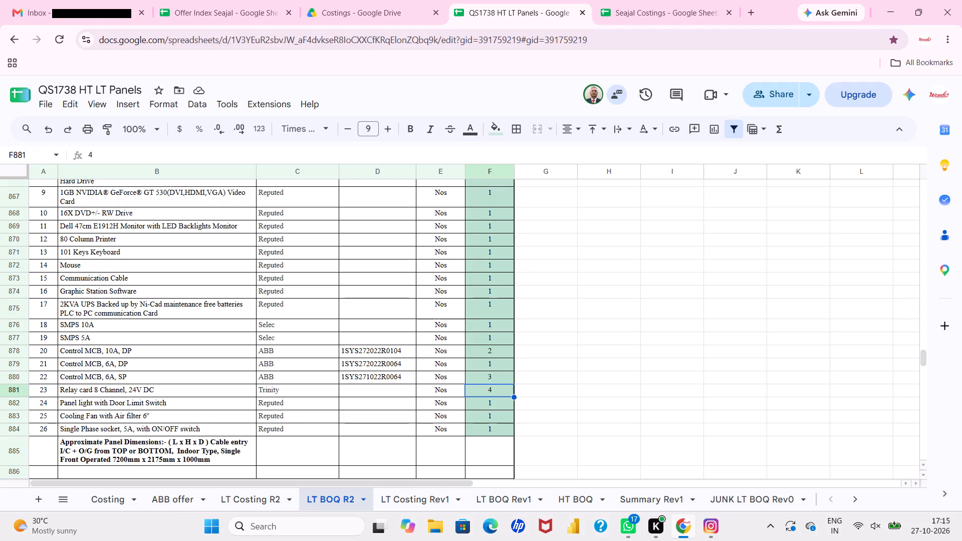
pyautogui.click(594, 93)
pyautogui.scroll(-1, 497, 303)
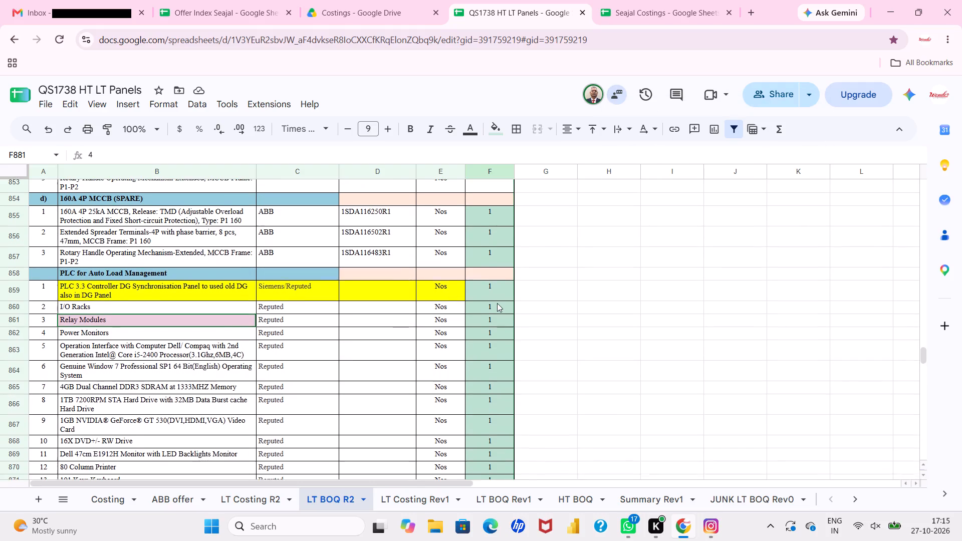
pyautogui.scroll(-1, 497, 303)
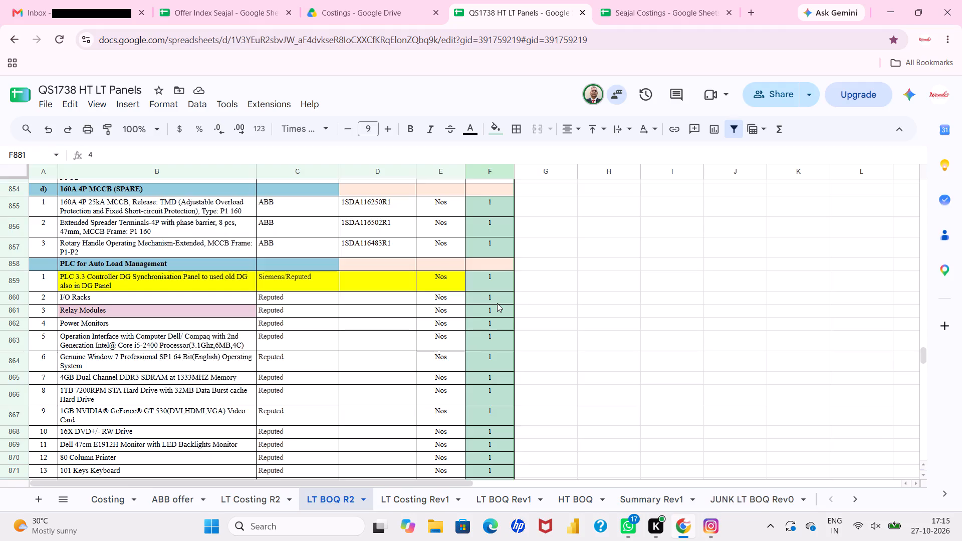
pyautogui.scroll(1, 499, 247)
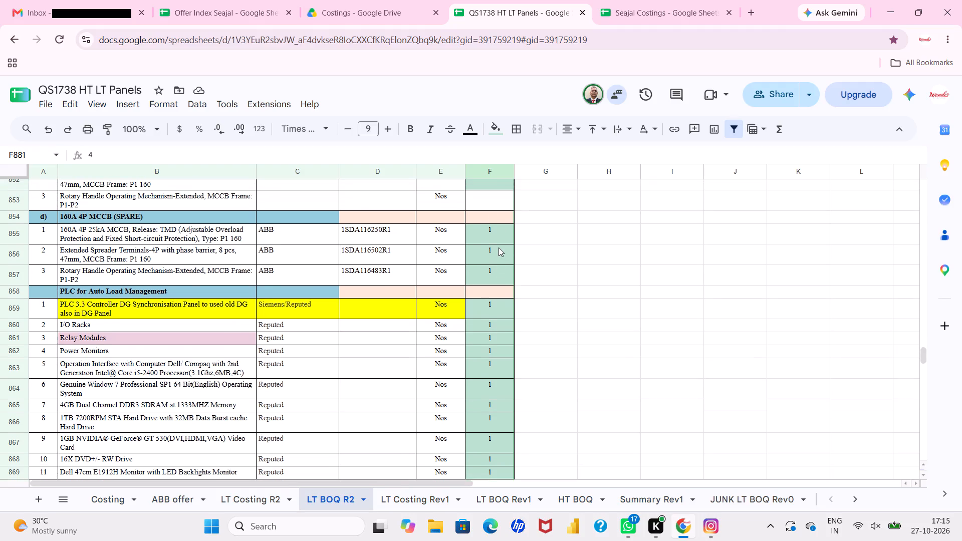
pyautogui.scroll(1, 487, 191)
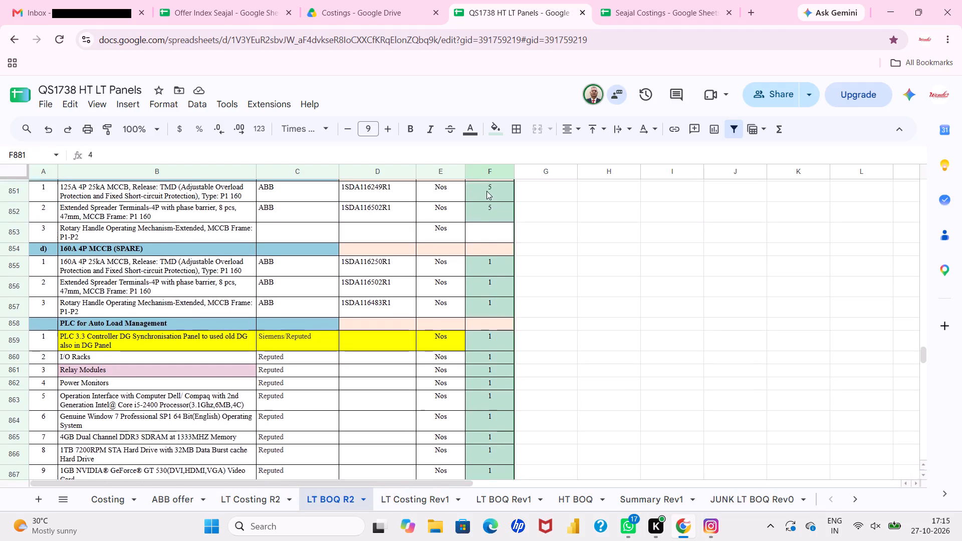
# In LT BOQ R2, set the quantity of the Rotary Handle Operating Mechanism-Extended under the 125A 4P MCCB feeder to 5.
pyautogui.scroll(1, 487, 191)
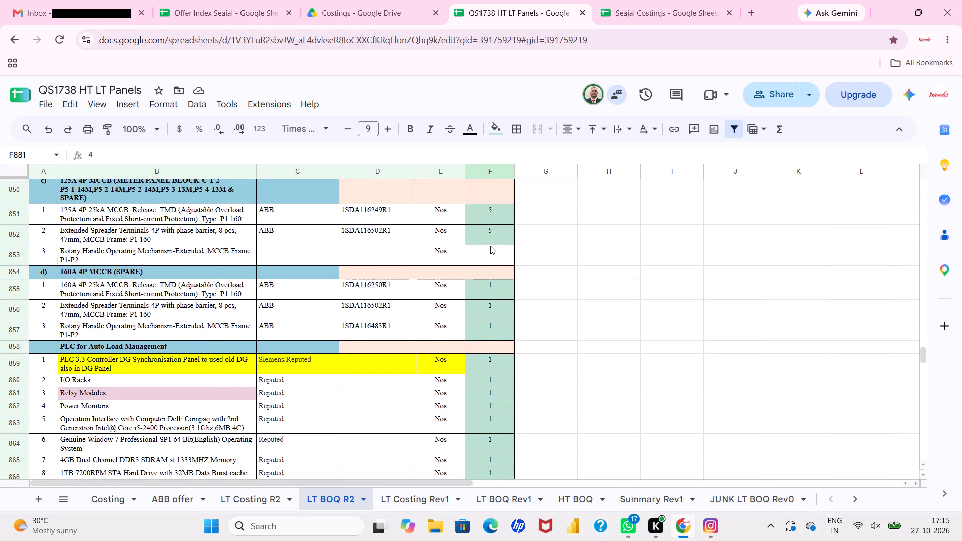
pyautogui.click(491, 254)
pyautogui.press('5')
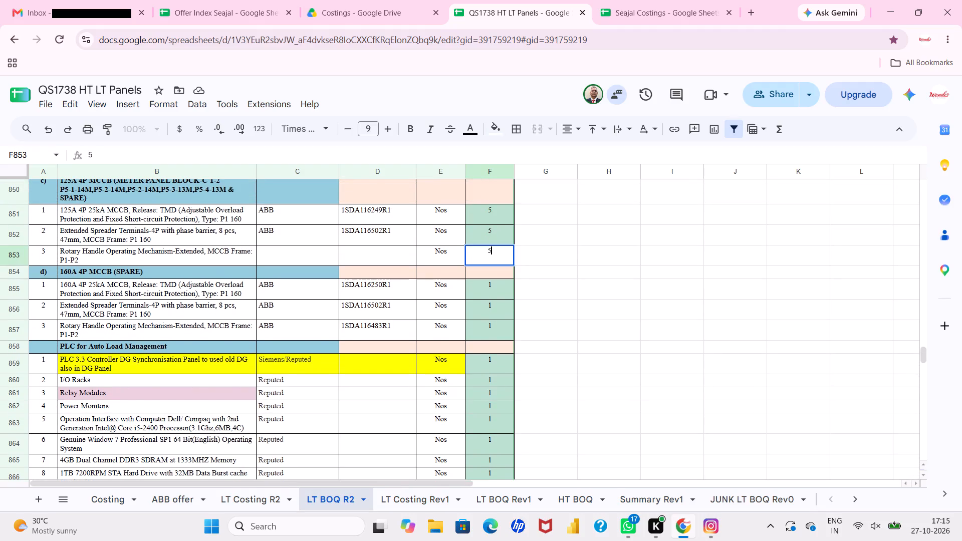
pyautogui.press('Return')
# Examine the PLC for Auto Load Management items in LT BOQ R2, including makes, quantities and highlighted entries, alongside the 160A 4P MCCB (SPARE) rows above.
pyautogui.scroll(-1, 491, 254)
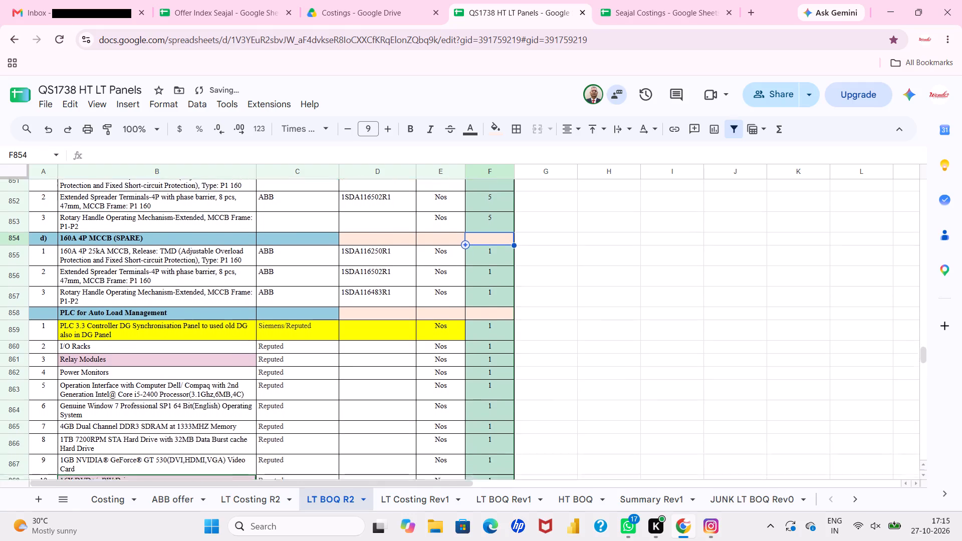
pyautogui.scroll(-1, 491, 254)
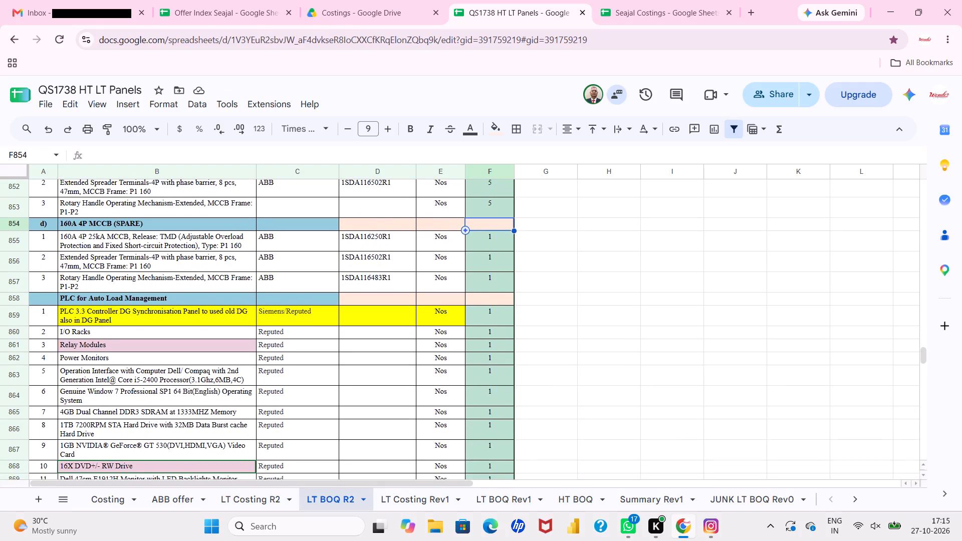
pyautogui.scroll(-2, 343, 269)
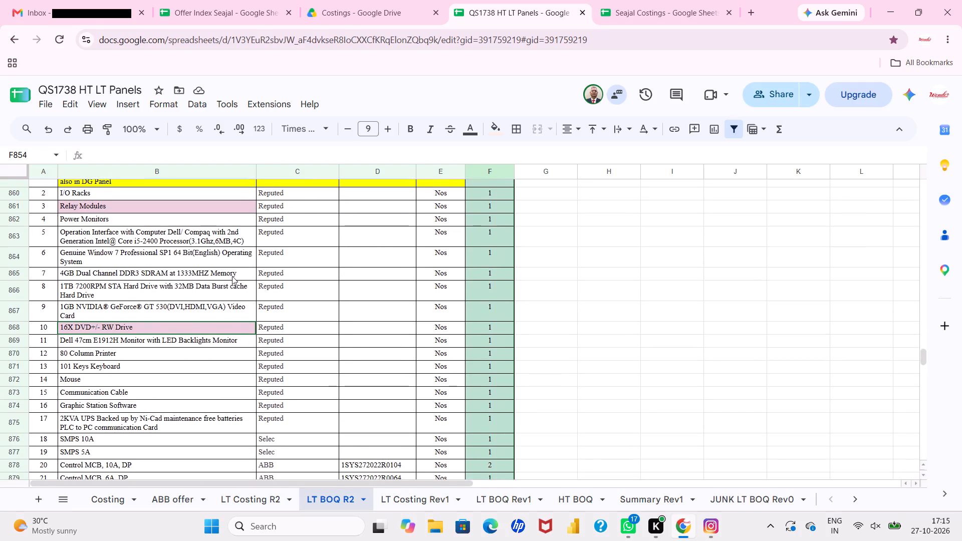
pyautogui.doubleClick(180, 326)
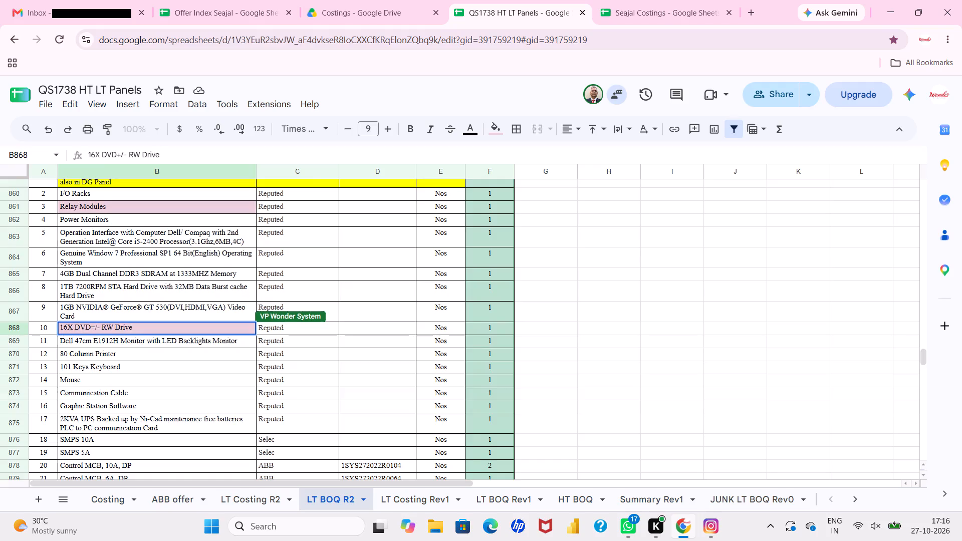
pyautogui.click(125, 362)
pyautogui.scroll(1, 88, 208)
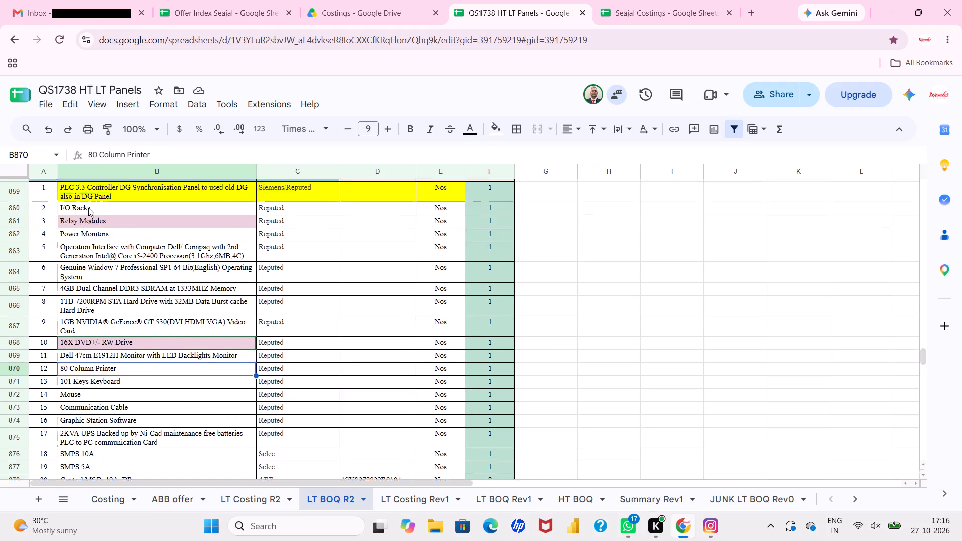
pyautogui.scroll(1, 88, 208)
pyautogui.click(103, 207)
pyautogui.scroll(-1, 103, 207)
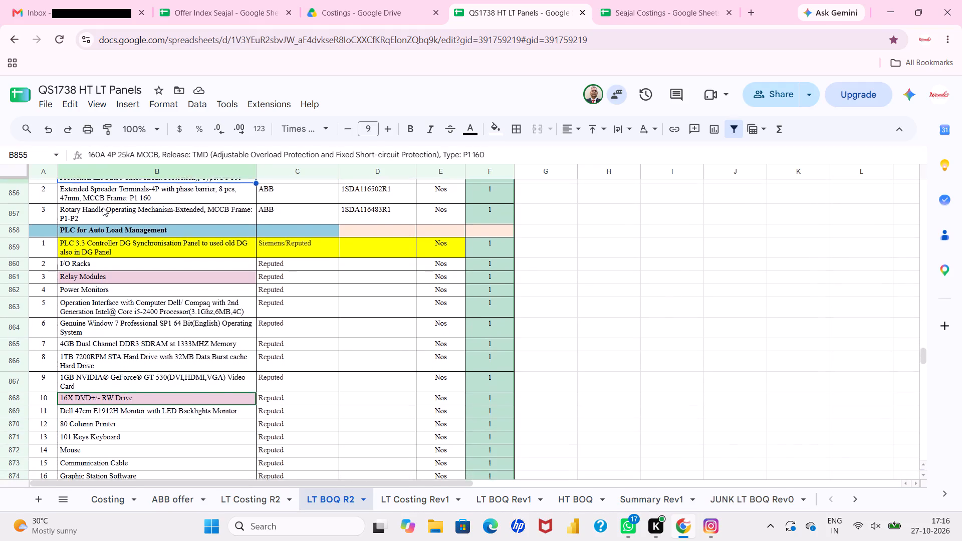
pyautogui.scroll(-1, 103, 207)
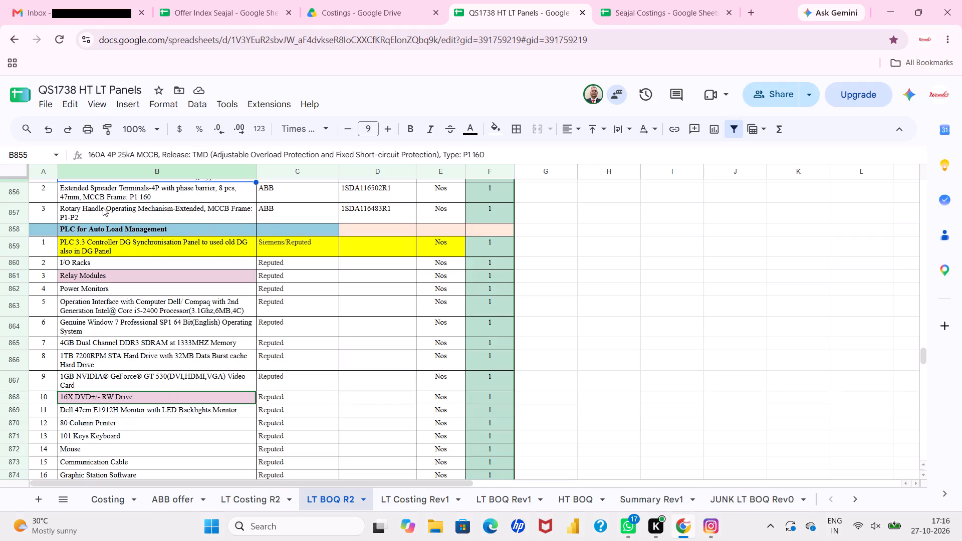
pyautogui.scroll(-1, 103, 207)
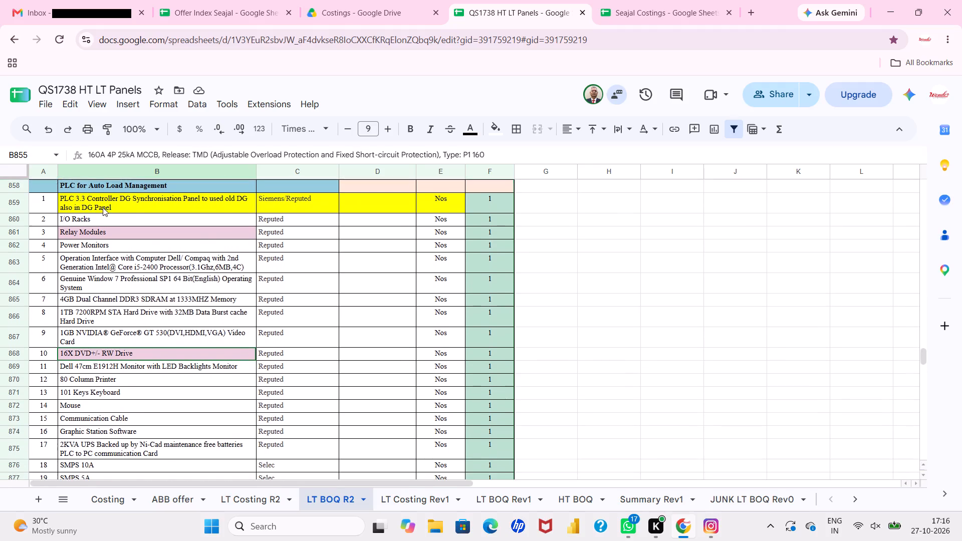
pyautogui.scroll(-1, 103, 207)
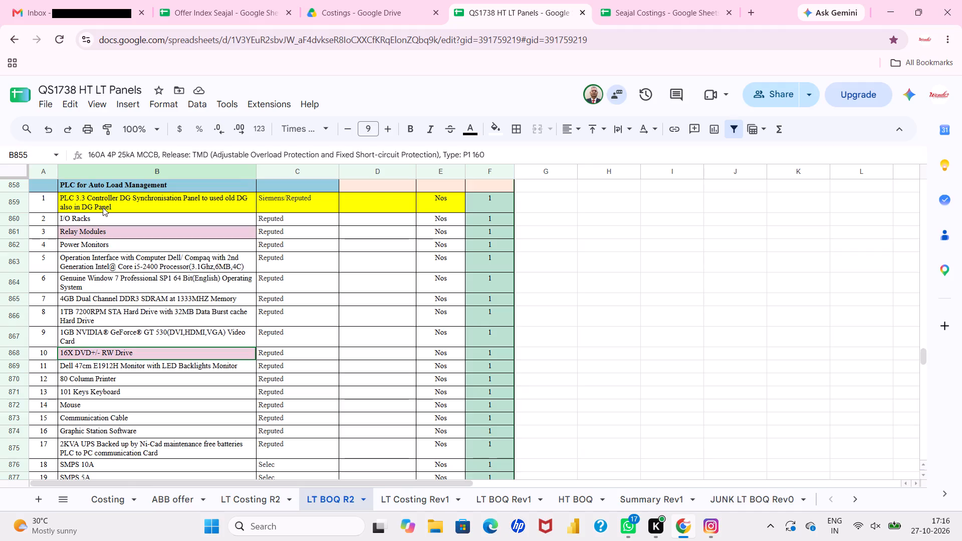
pyautogui.scroll(1, 110, 250)
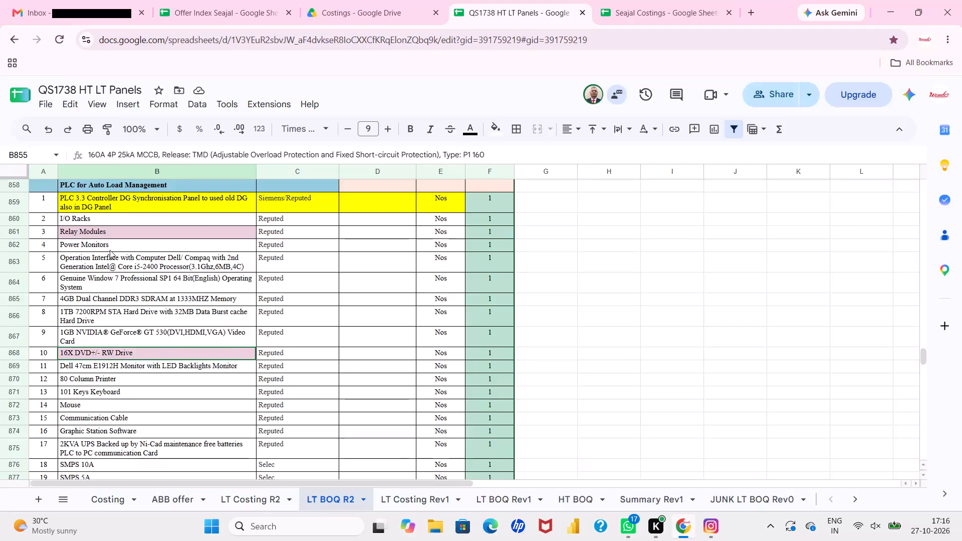
pyautogui.scroll(1, 110, 250)
pyautogui.click(146, 198)
pyautogui.scroll(-1, 146, 198)
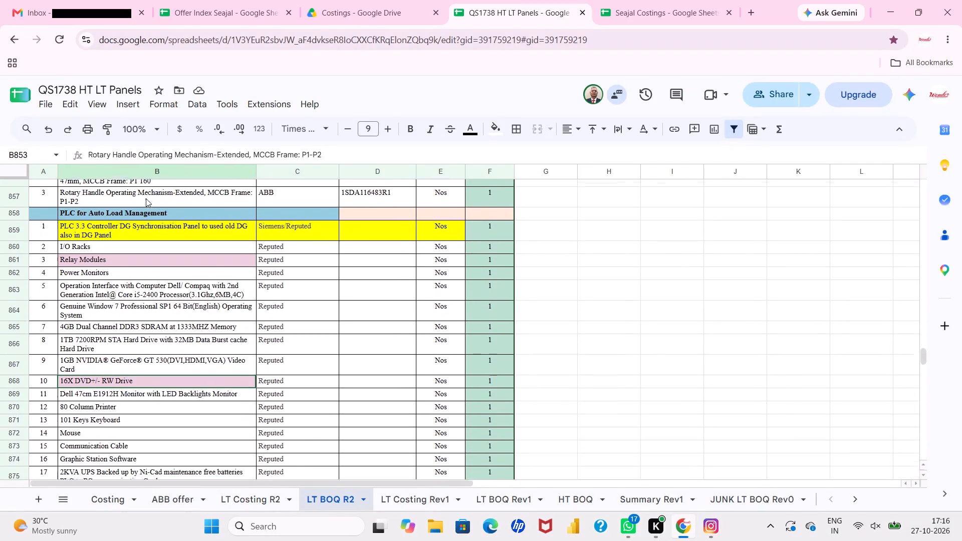
pyautogui.scroll(-1, 146, 198)
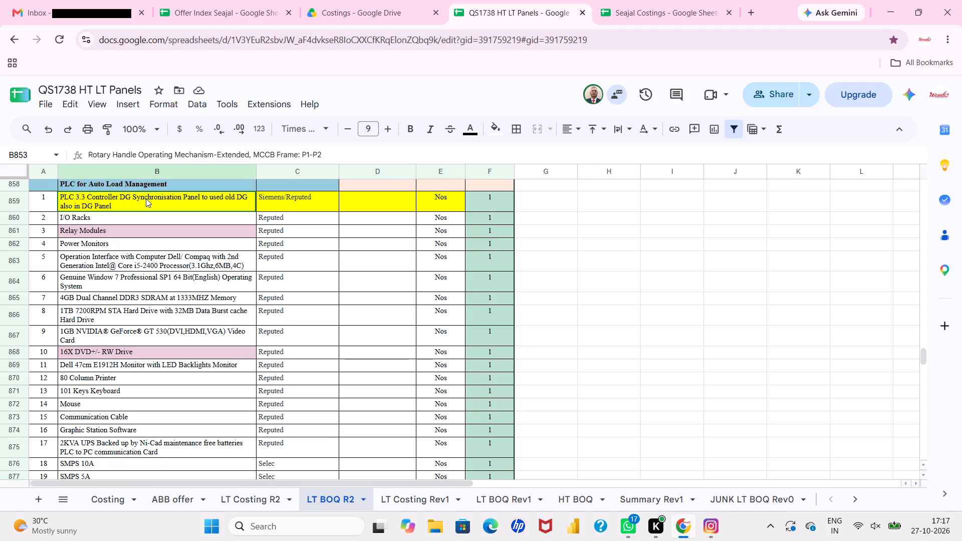
pyautogui.scroll(2, 146, 199)
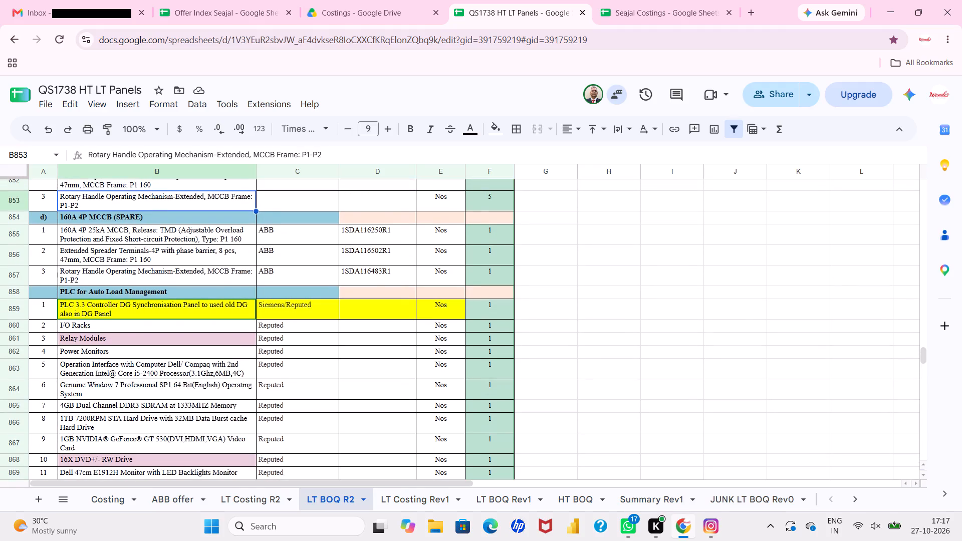
pyautogui.click(164, 186)
pyautogui.scroll(-2, 164, 186)
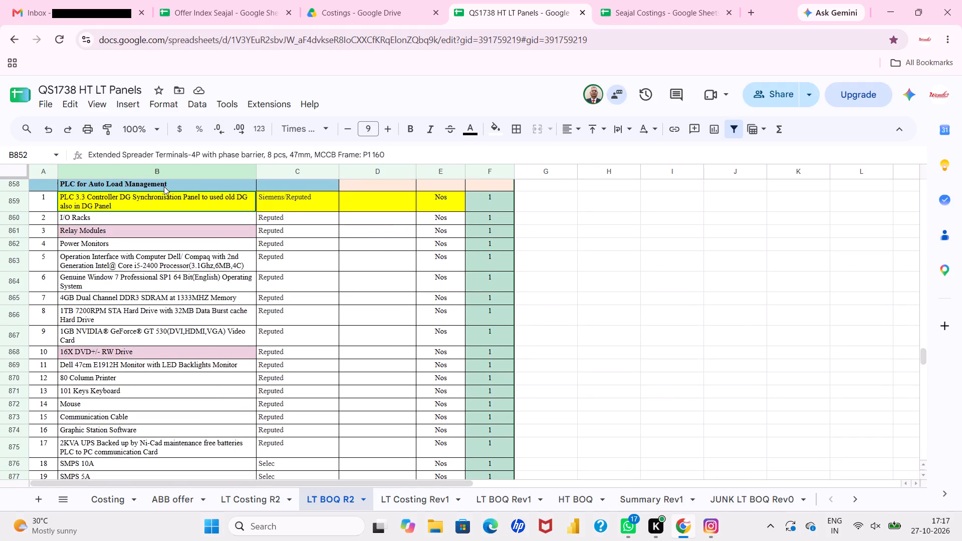
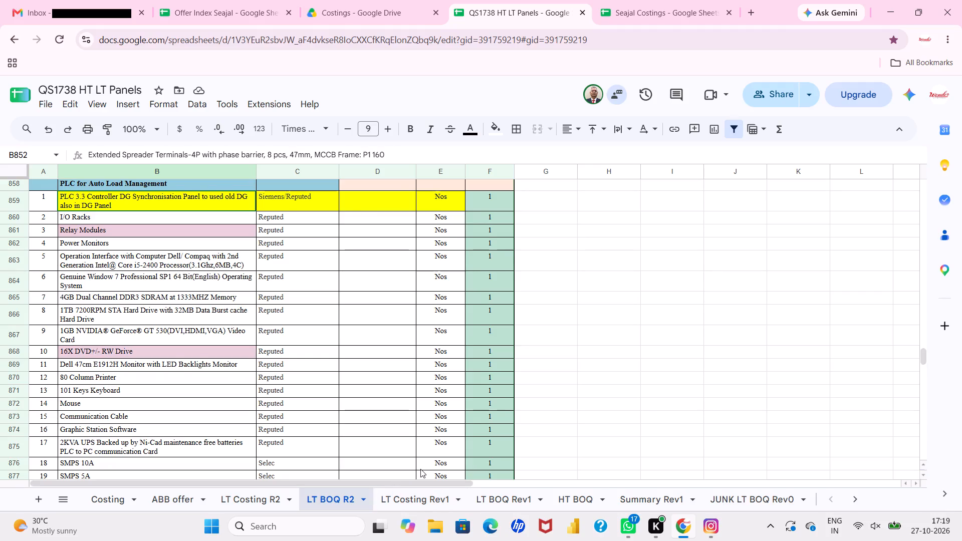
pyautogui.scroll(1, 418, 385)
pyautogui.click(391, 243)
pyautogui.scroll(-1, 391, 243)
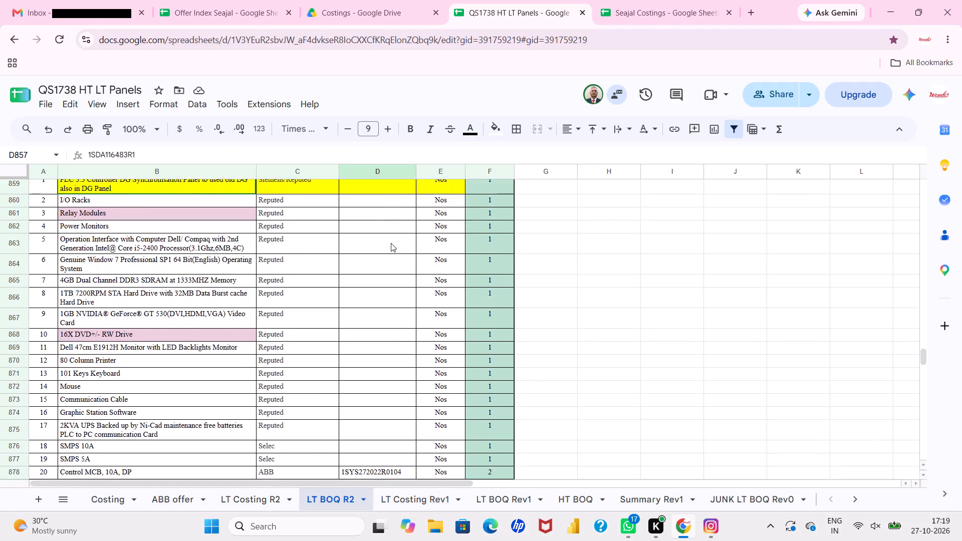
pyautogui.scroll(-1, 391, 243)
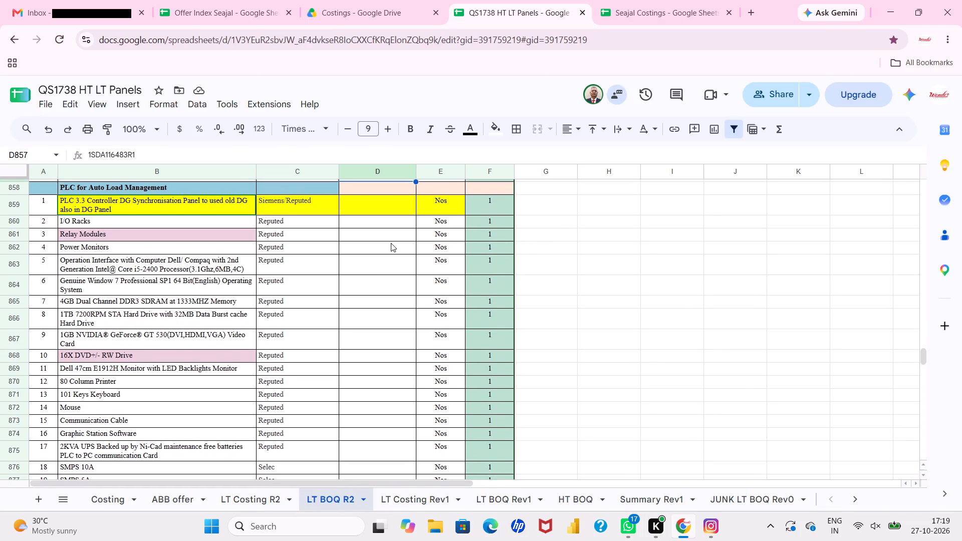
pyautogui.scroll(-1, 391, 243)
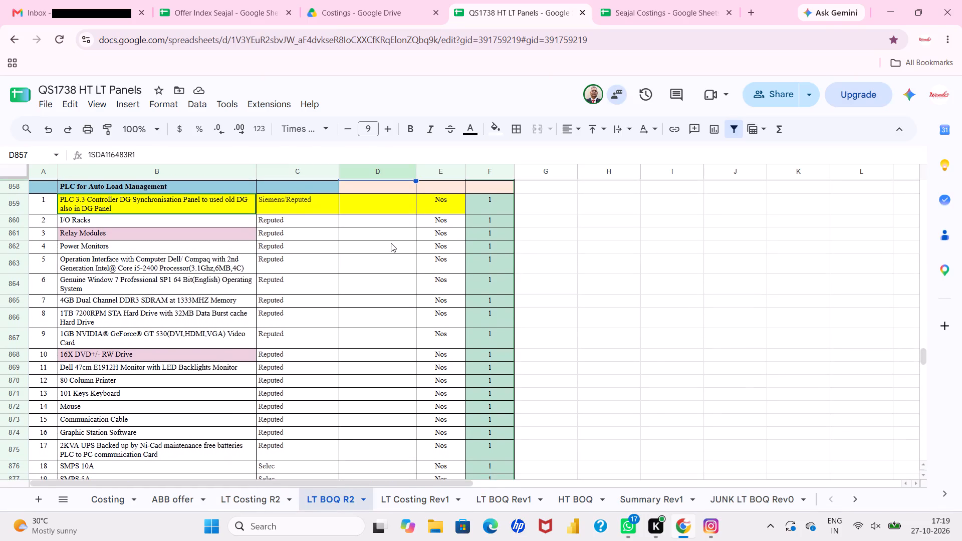
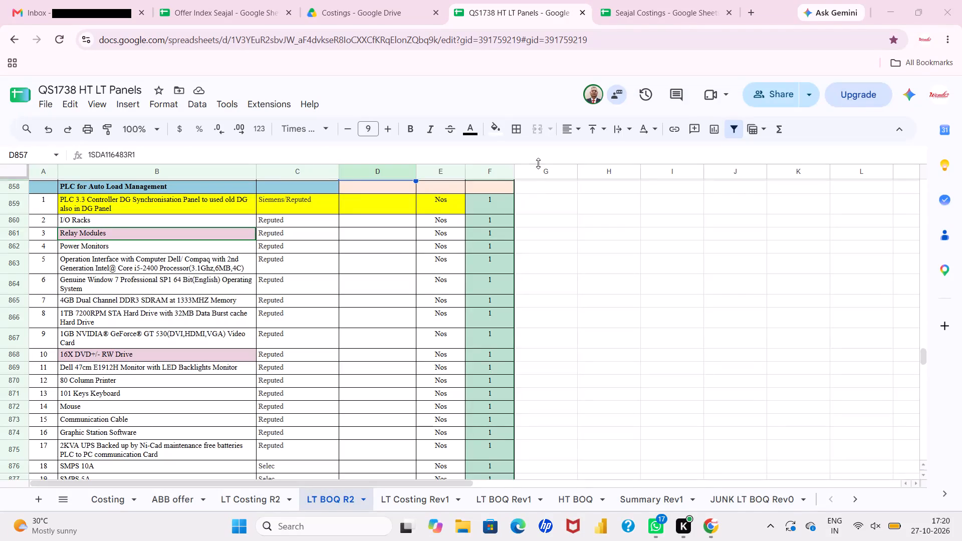
# Review the LT BOQ R2 item rows from the PLC section back through the MCCB feeders to the generator control items, returning to the PLC list.
pyautogui.scroll(4, 464, 240)
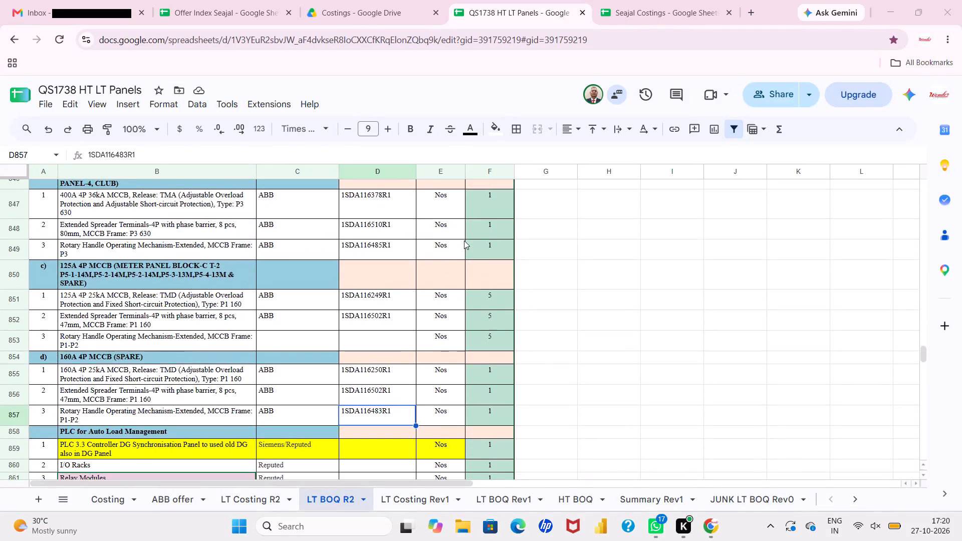
pyautogui.scroll(8, 464, 240)
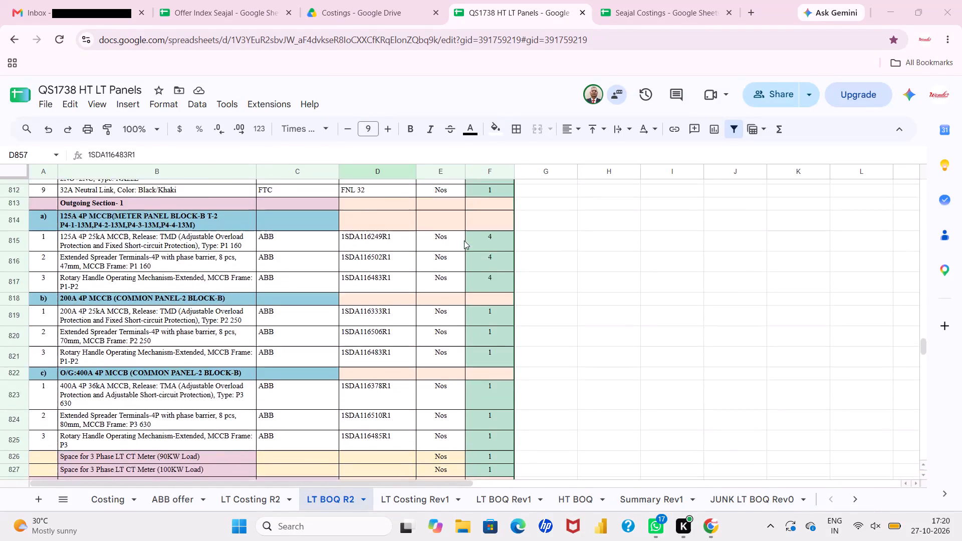
pyautogui.scroll(5, 464, 240)
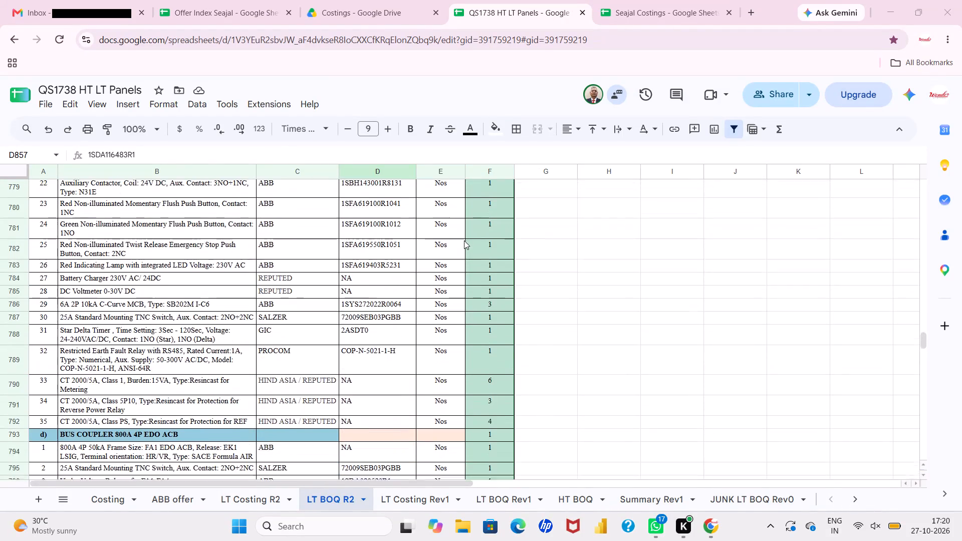
pyautogui.scroll(3, 464, 240)
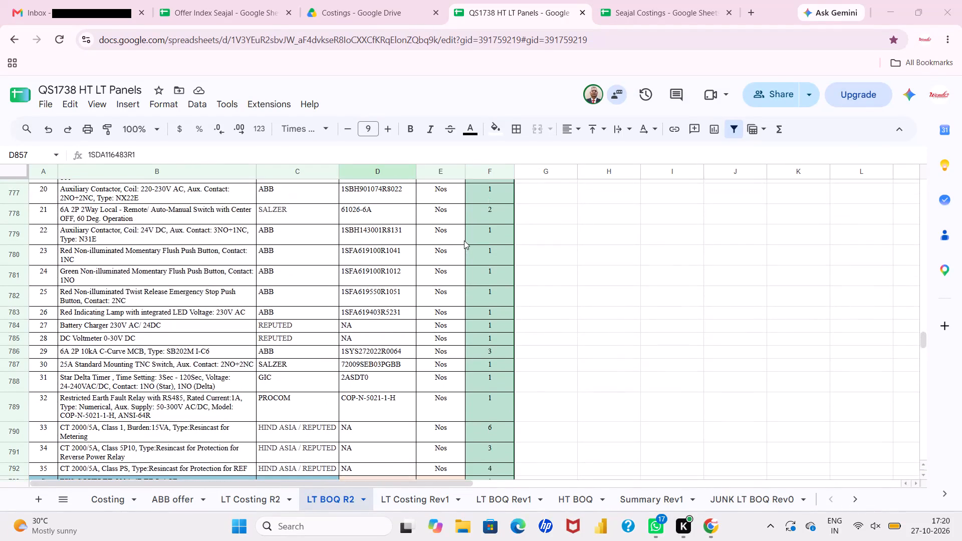
pyautogui.scroll(1, 464, 240)
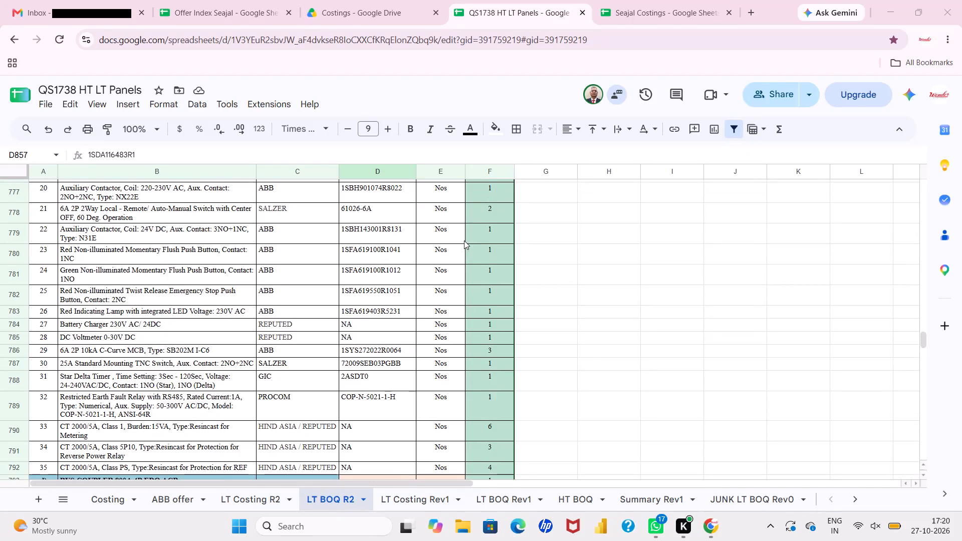
pyautogui.scroll(2, 464, 240)
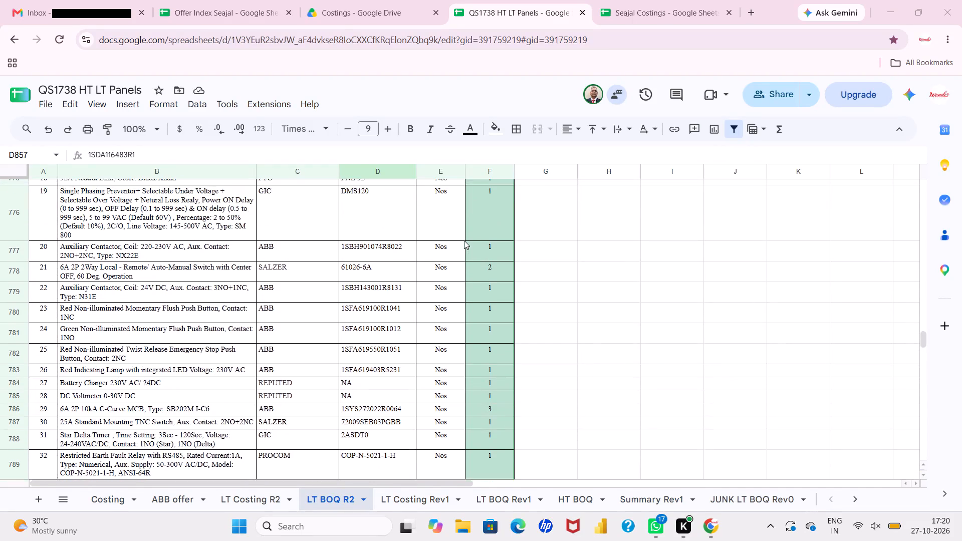
pyautogui.scroll(2, 464, 240)
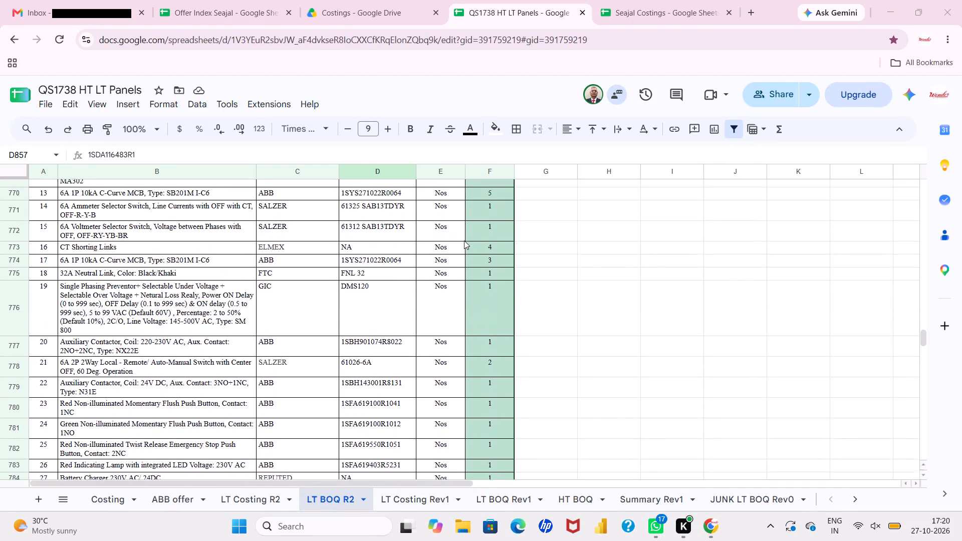
pyautogui.scroll(1, 464, 240)
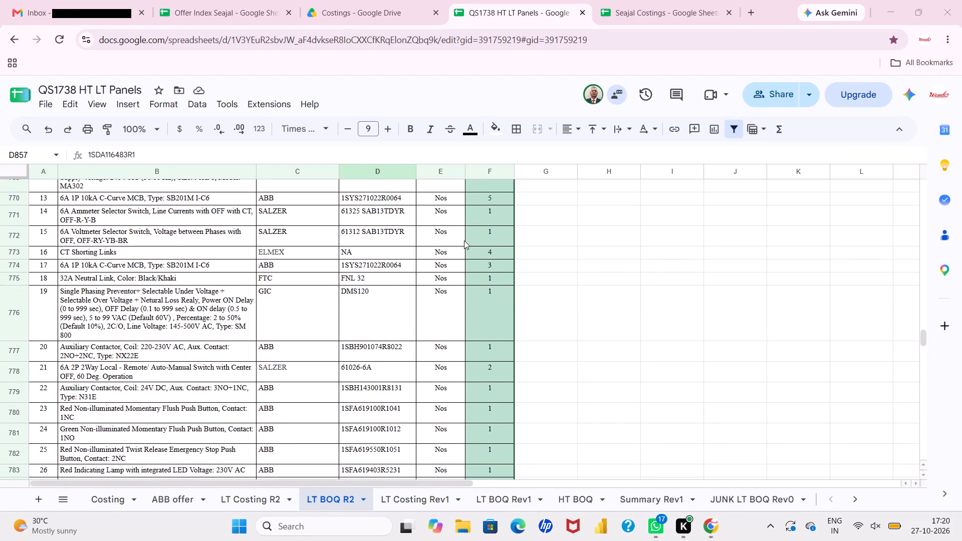
pyautogui.scroll(2, 464, 240)
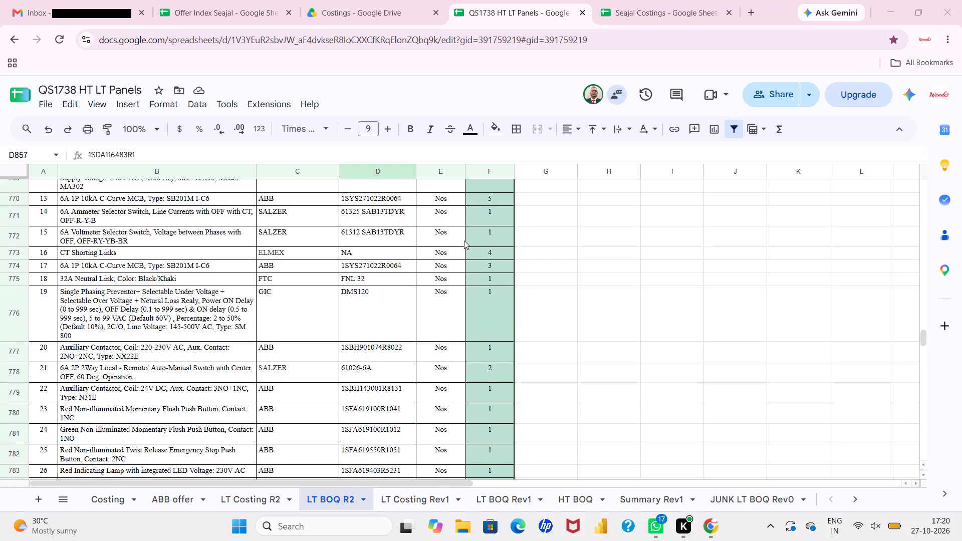
pyautogui.scroll(1, 464, 240)
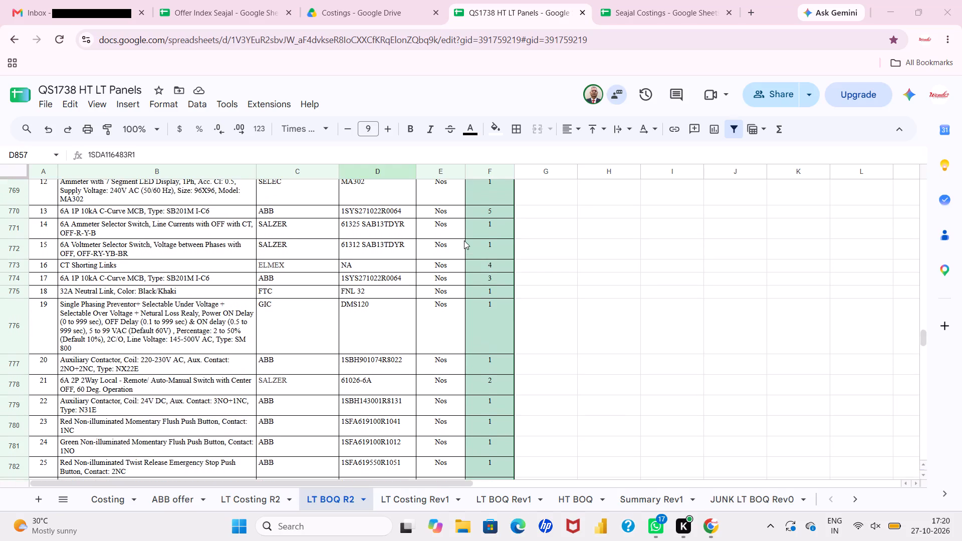
pyautogui.scroll(3, 464, 240)
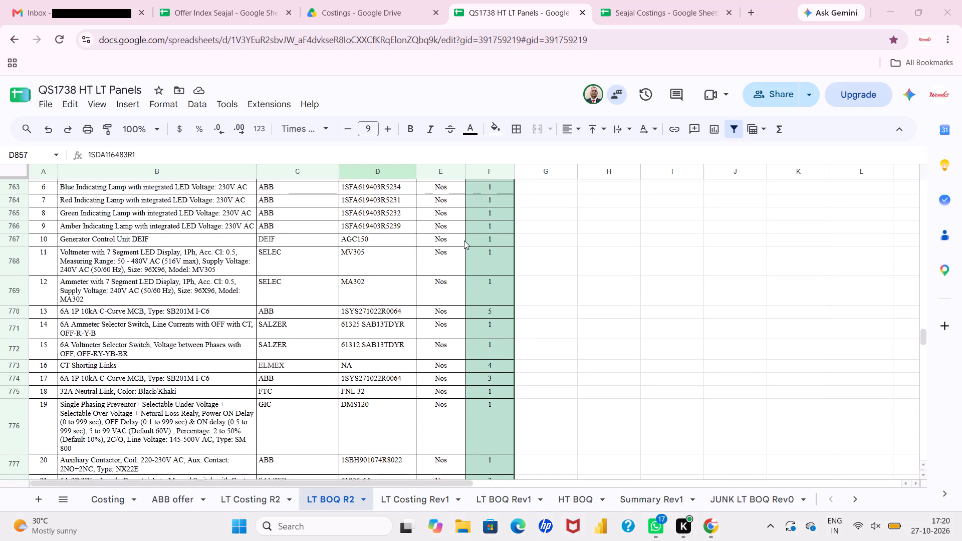
pyautogui.scroll(1, 464, 240)
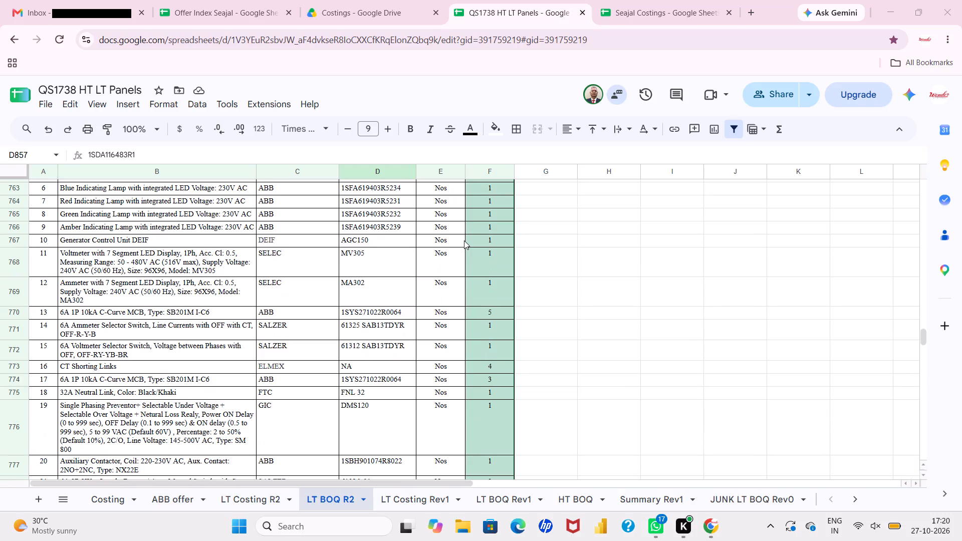
pyautogui.scroll(-8, 464, 240)
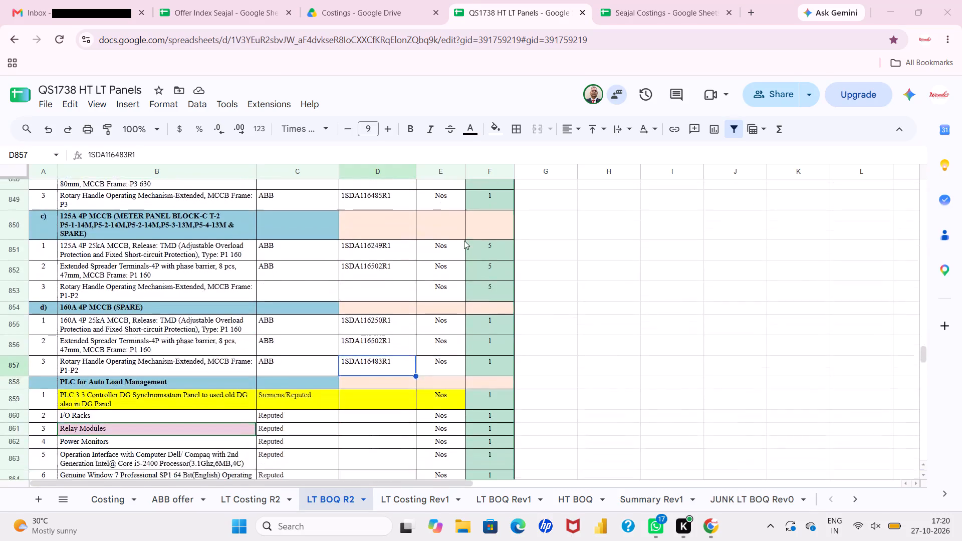
pyautogui.scroll(-1, 464, 240)
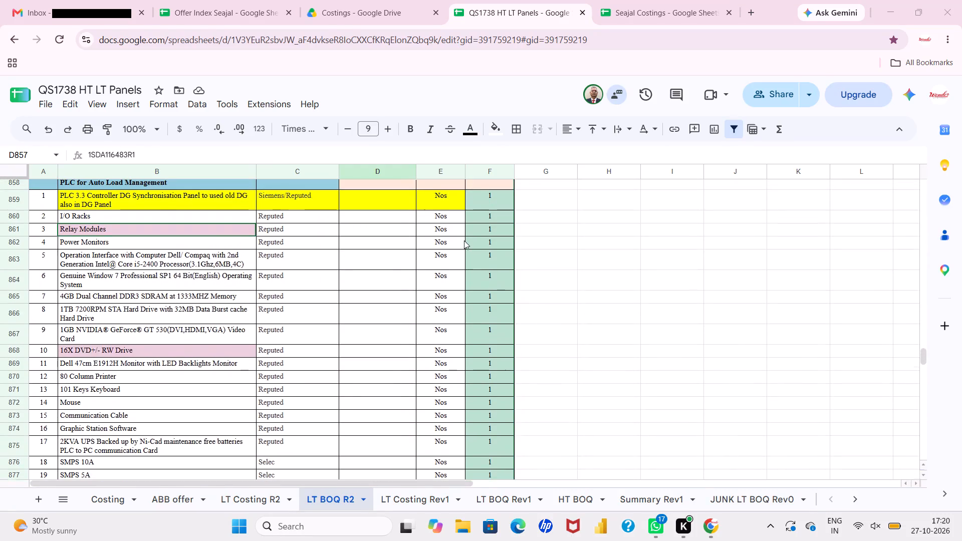
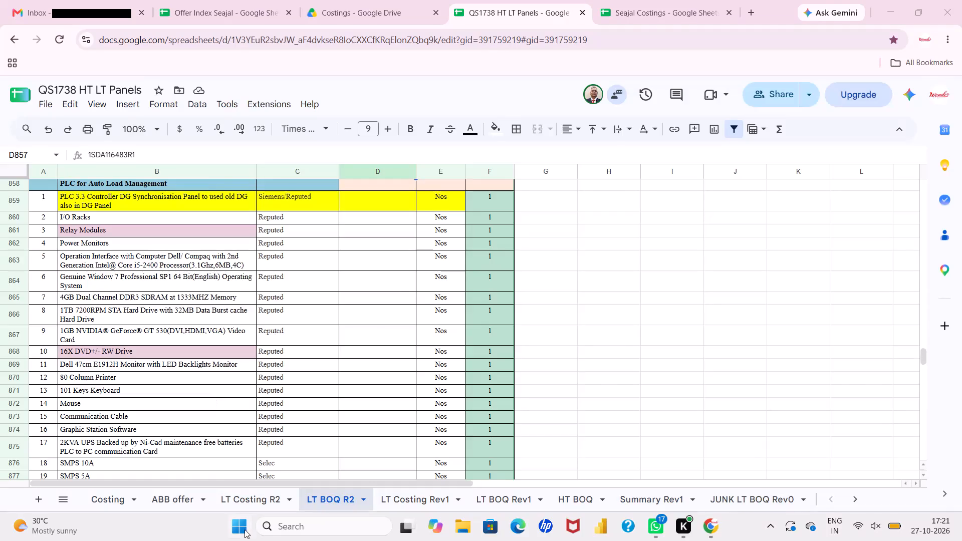
# In LT Costing R2, delete the 6A ammeter and voltmeter selector switch rows from the DG INCOMER 500KVA feeder.
pyautogui.click(252, 507)
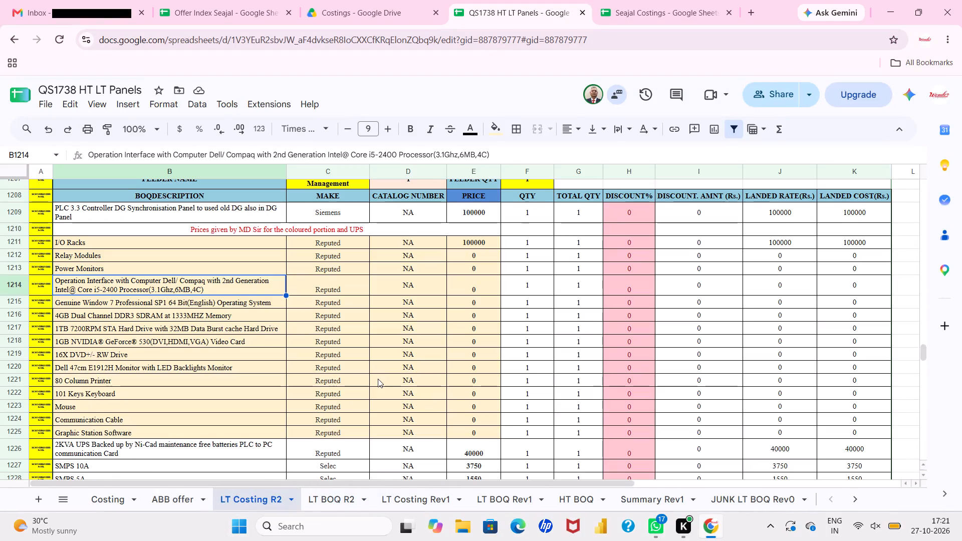
pyautogui.scroll(9, 378, 379)
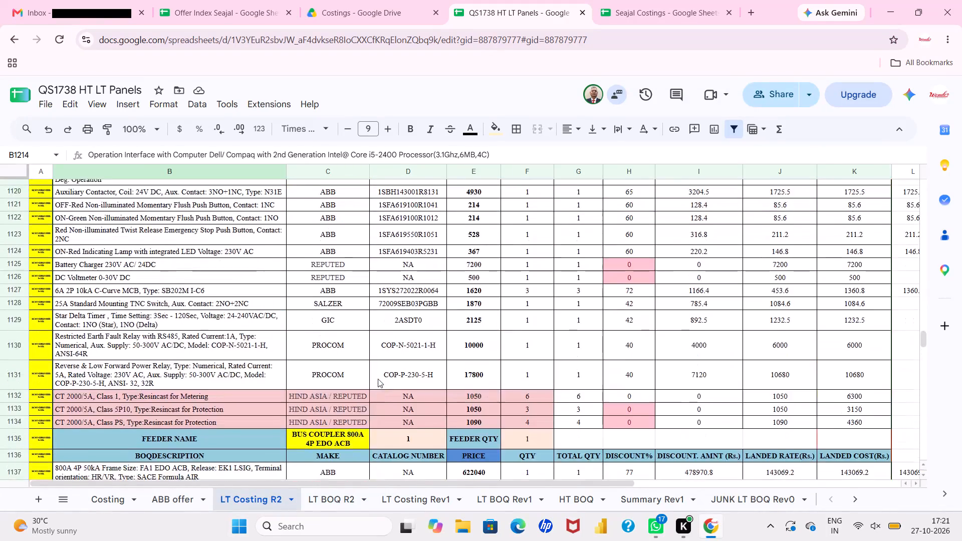
pyautogui.scroll(9, 378, 379)
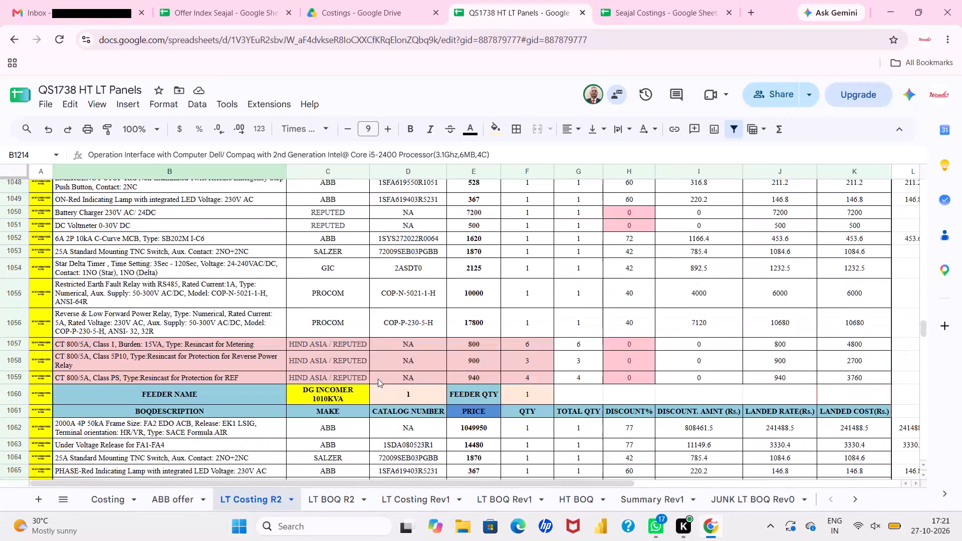
pyautogui.scroll(7, 378, 379)
pyautogui.hscroll(1, 378, 379)
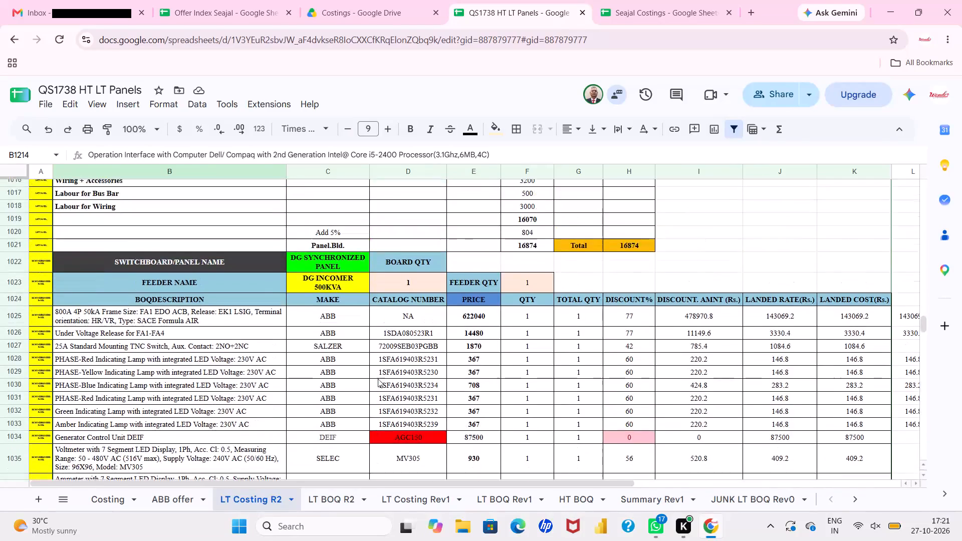
pyautogui.hscroll(1, 378, 379)
pyautogui.scroll(-2, 378, 379)
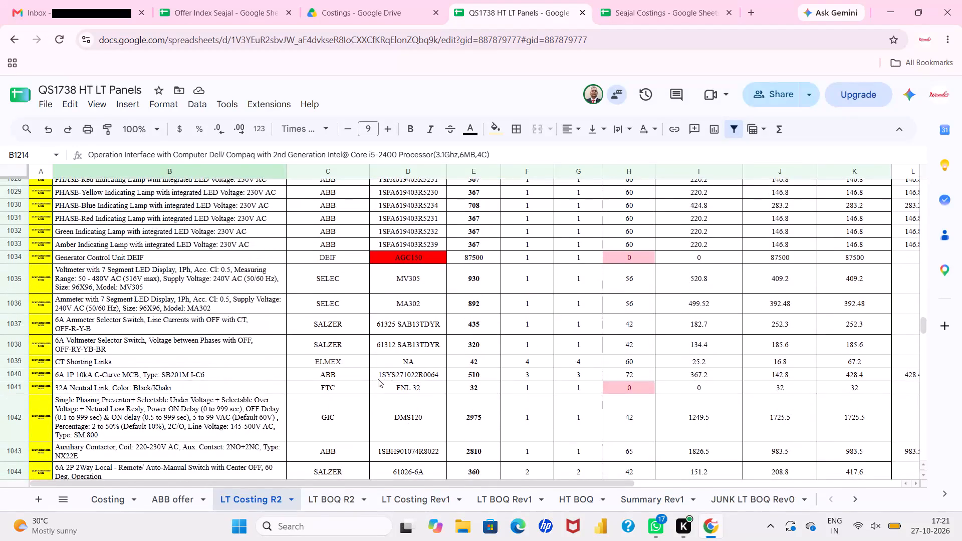
pyautogui.scroll(-1, 378, 379)
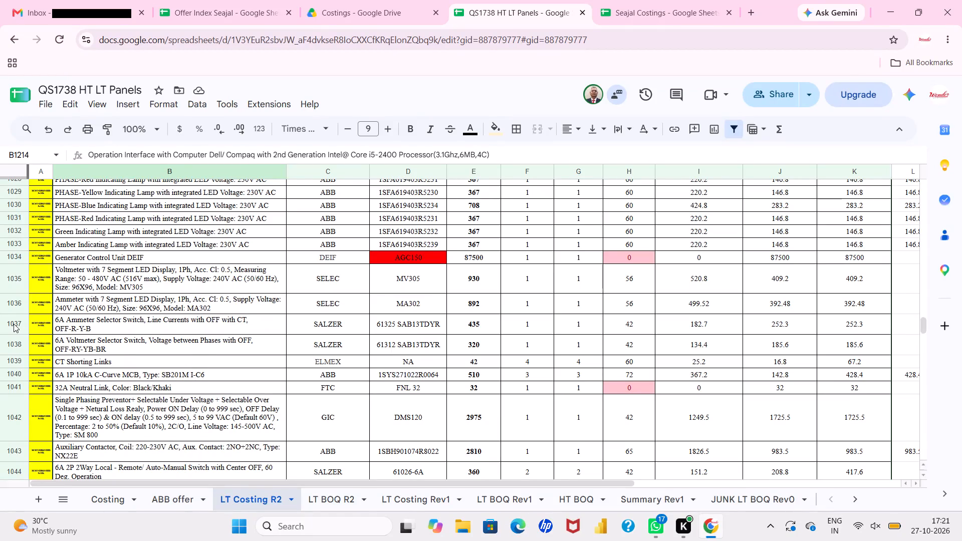
pyautogui.moveTo(14, 324); pyautogui.dragTo(13, 341)
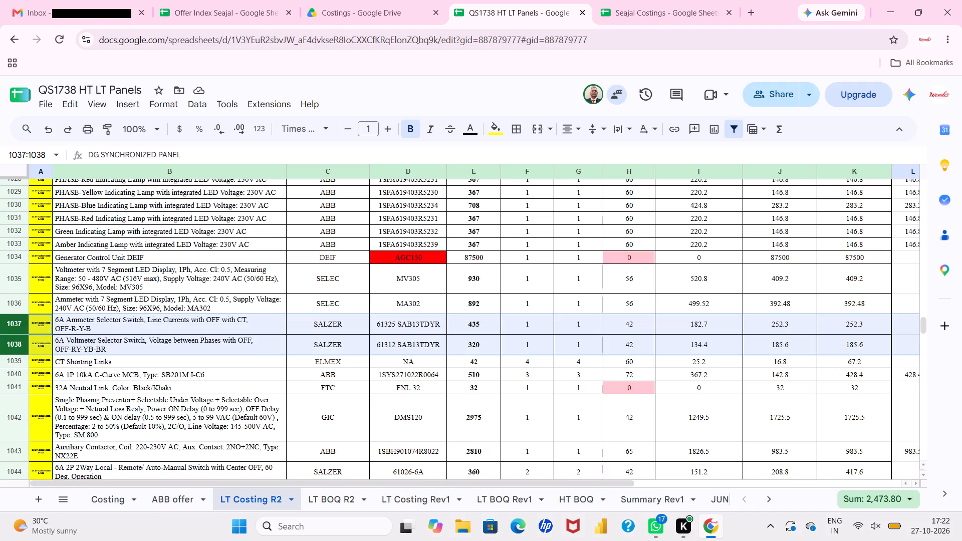
pyautogui.rightClick(13, 341)
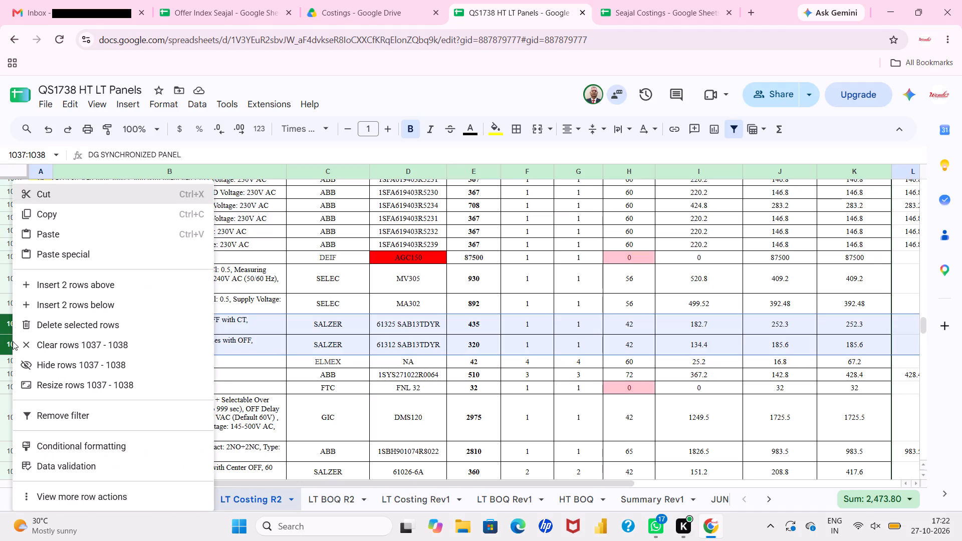
pyautogui.click(31, 328)
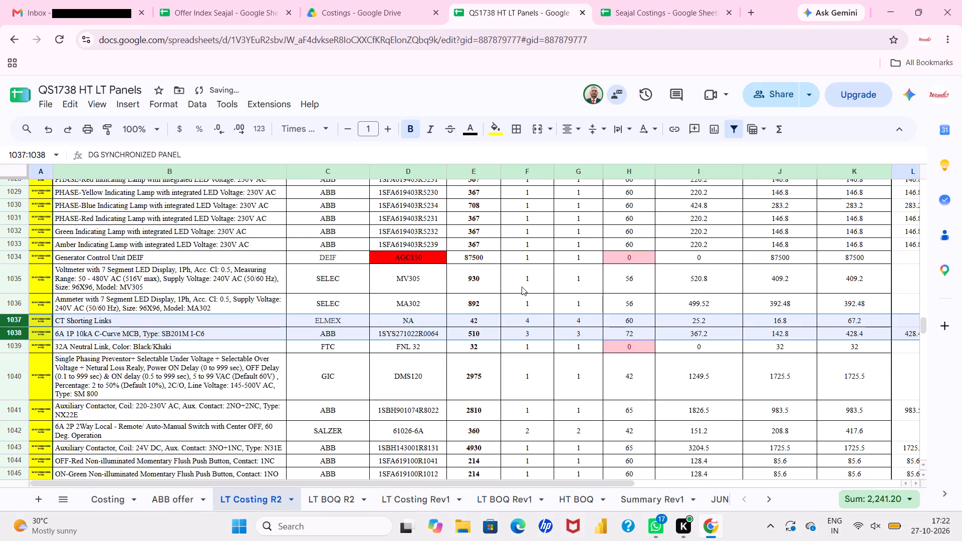
# Set QTY and TOTAL QTY to 3 for the MV305 voltmeter and MA302 ammeter in the DG INCOMER 500KVA feeder.
pyautogui.click(524, 286)
pyautogui.press('3')
pyautogui.press('Right')
pyautogui.press('3')
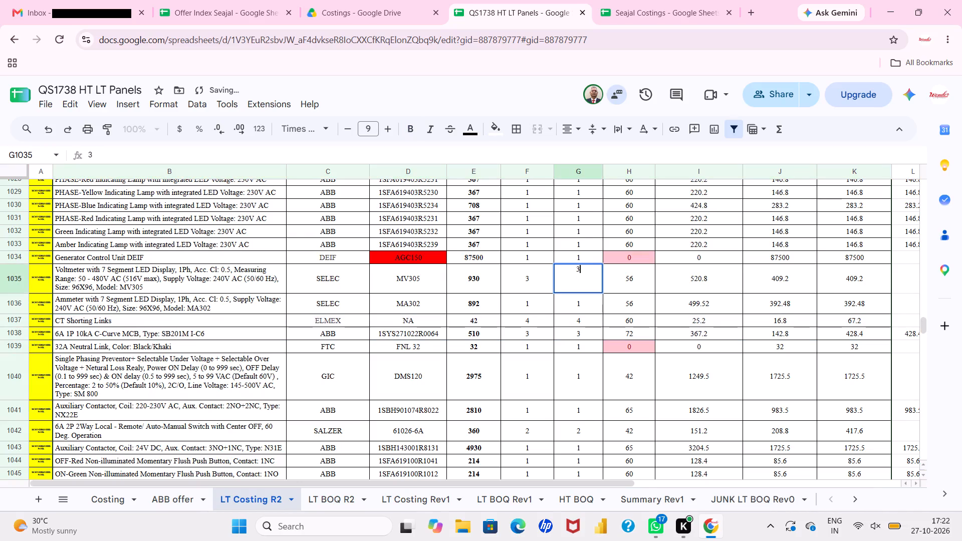
pyautogui.press('Return')
pyautogui.press('3')
pyautogui.press('Left')
pyautogui.press('3')
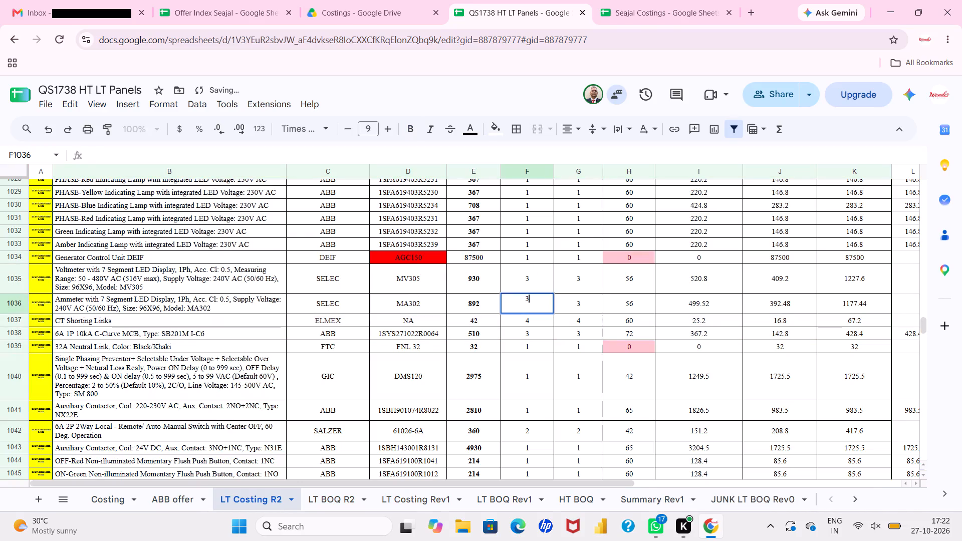
pyautogui.press('Return')
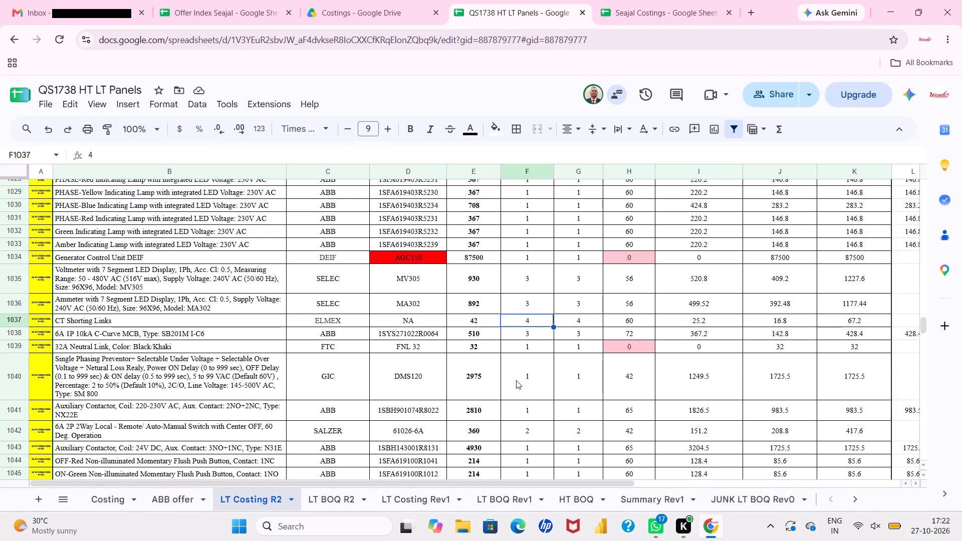
# Examine the first DG INCOMER 1010KVA feeder's items and quantities in LT Costing R2.
pyautogui.scroll(-4, 516, 380)
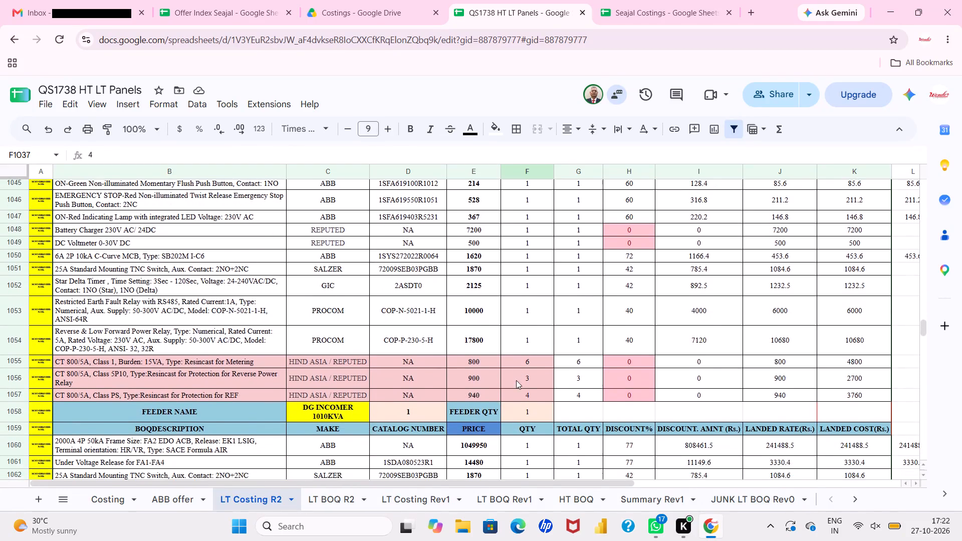
pyautogui.click(286, 416)
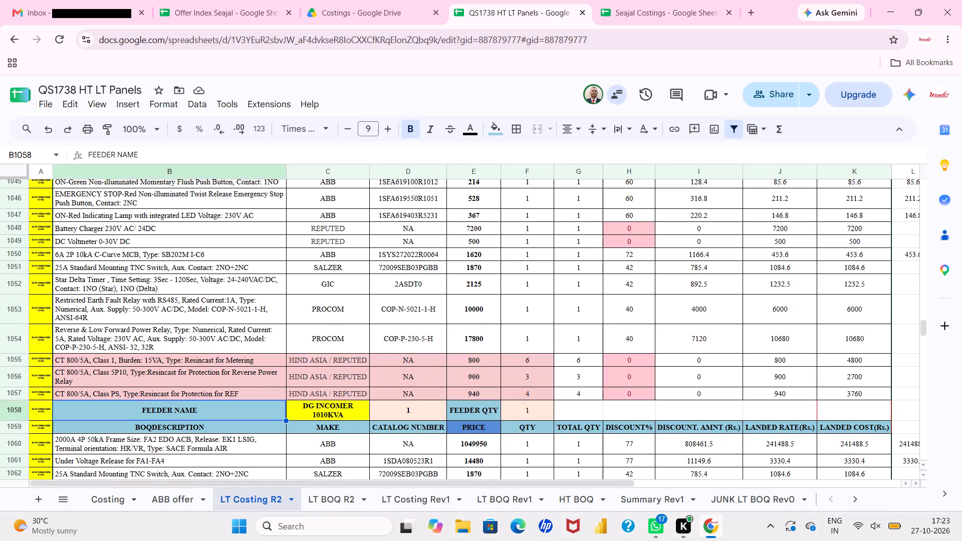
pyautogui.click(308, 414)
pyautogui.scroll(-3, 308, 414)
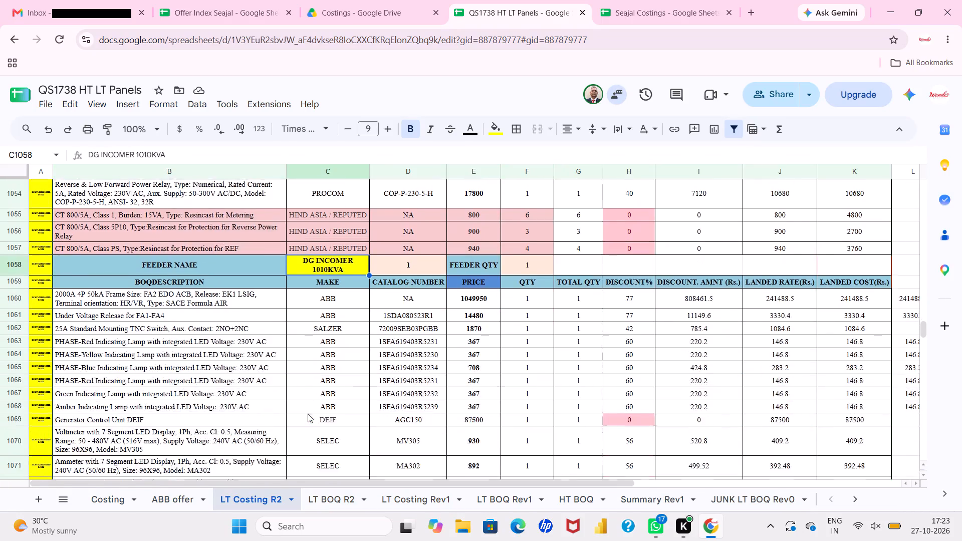
pyautogui.scroll(-1, 308, 414)
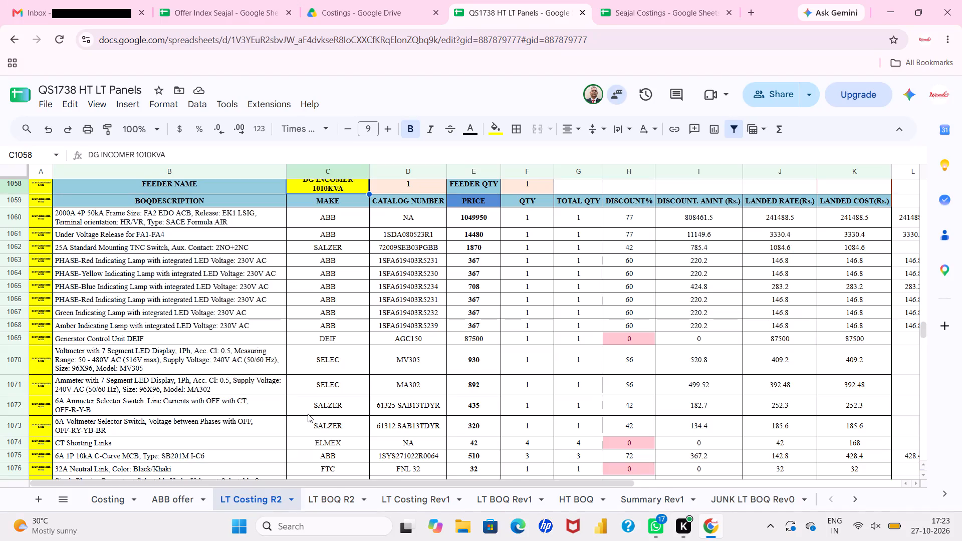
# Examine the meter, selector switch and CT entries of the 500KVA and both 1010KVA DG incomers in LT BOQ R2.
pyautogui.click(337, 509)
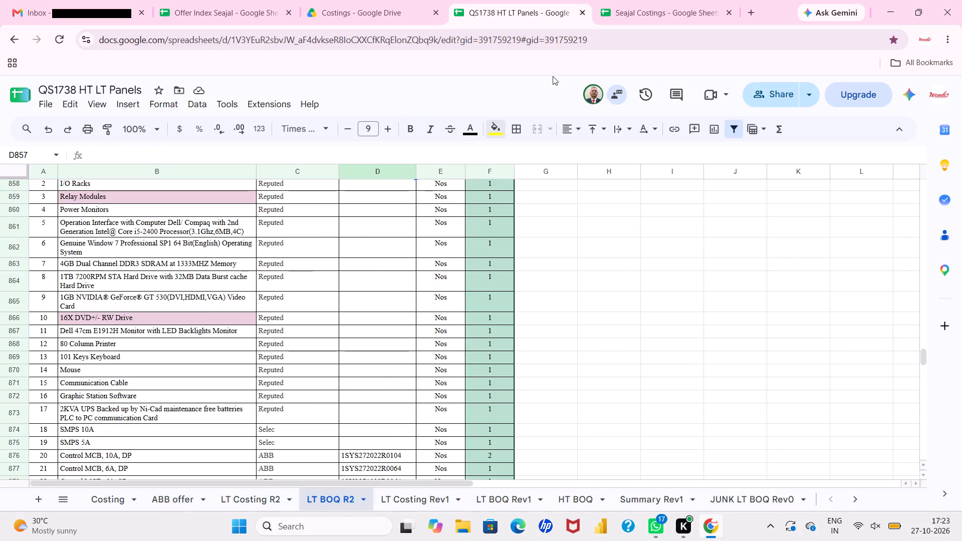
pyautogui.click(593, 91)
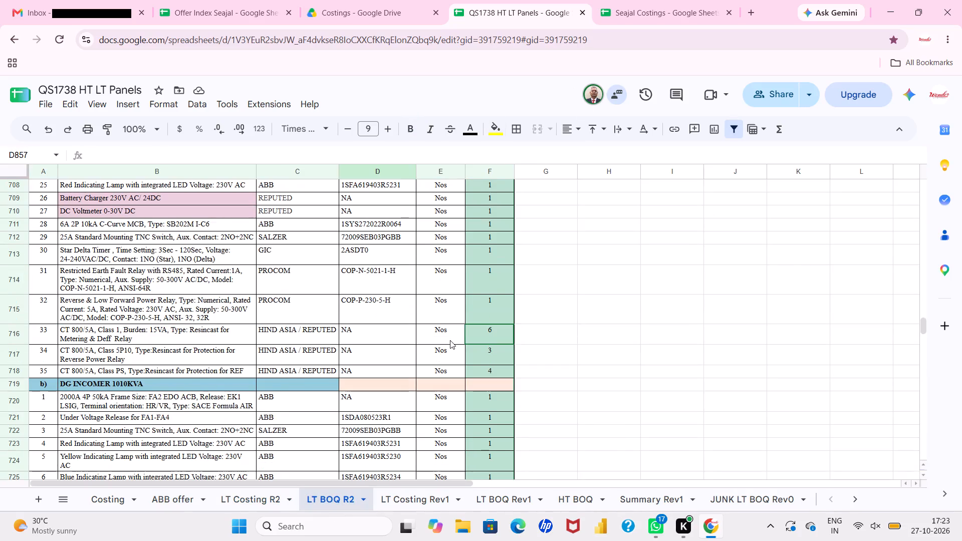
pyautogui.scroll(1, 450, 340)
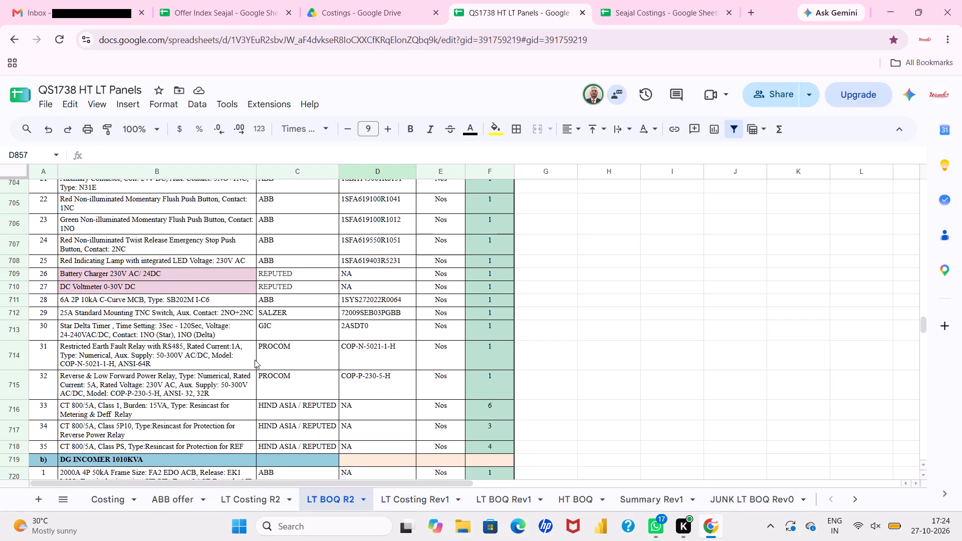
pyautogui.scroll(4, 255, 360)
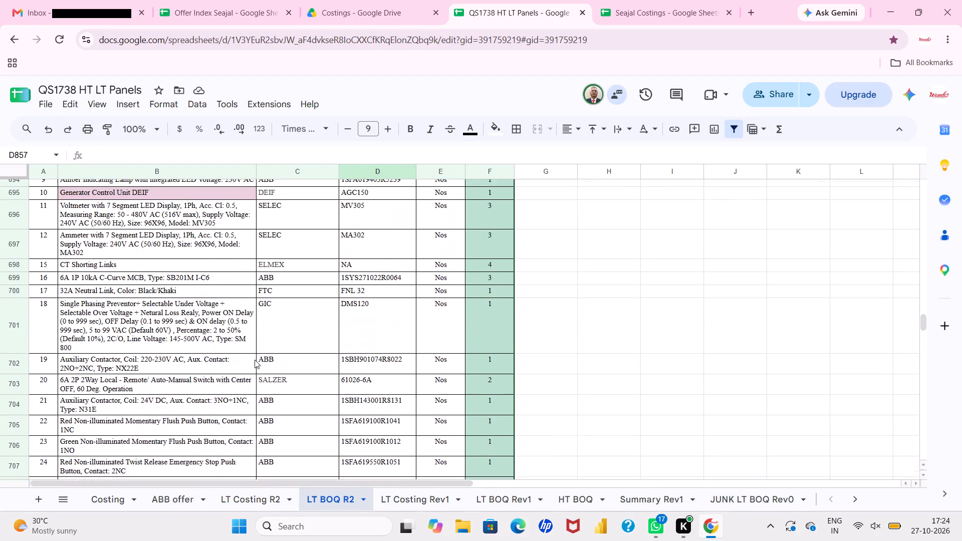
pyautogui.scroll(1, 255, 360)
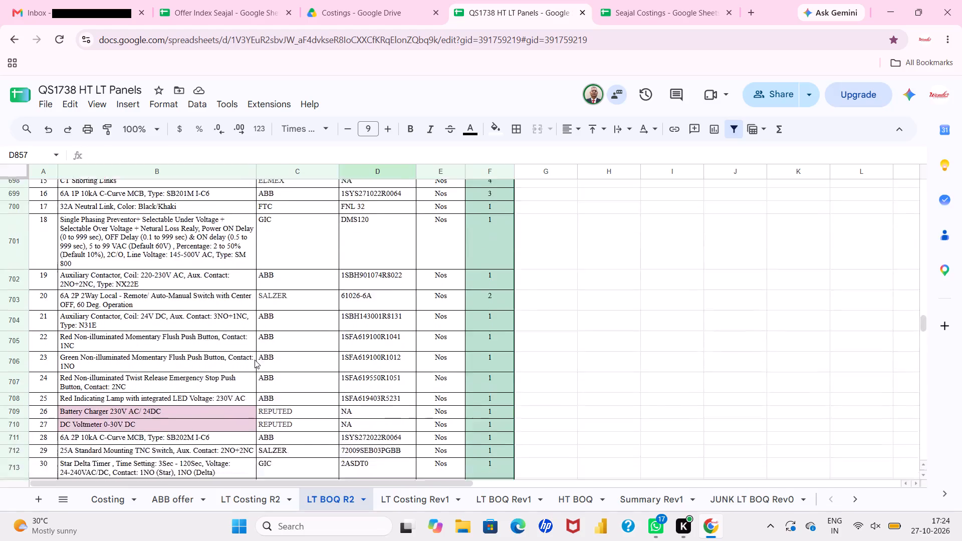
pyautogui.scroll(-3, 255, 360)
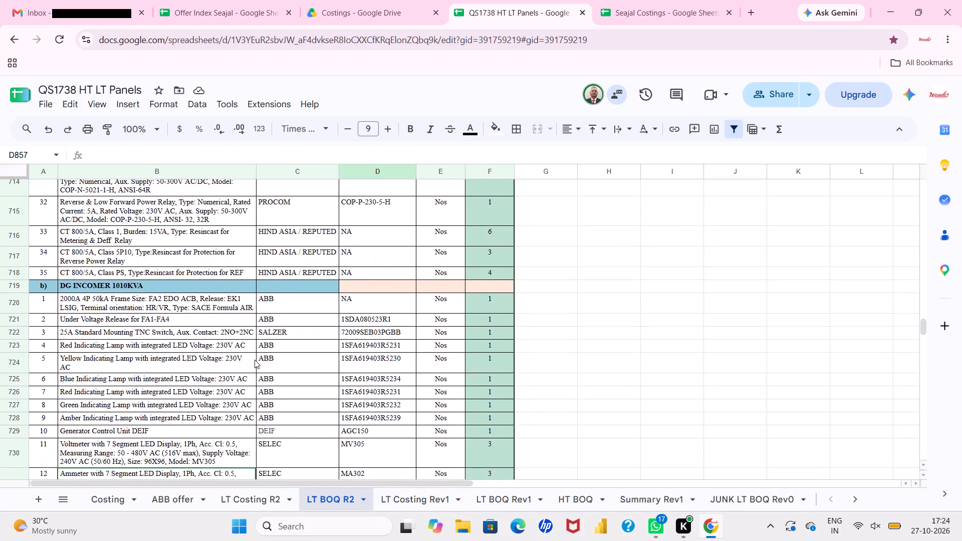
pyautogui.scroll(-3, 255, 360)
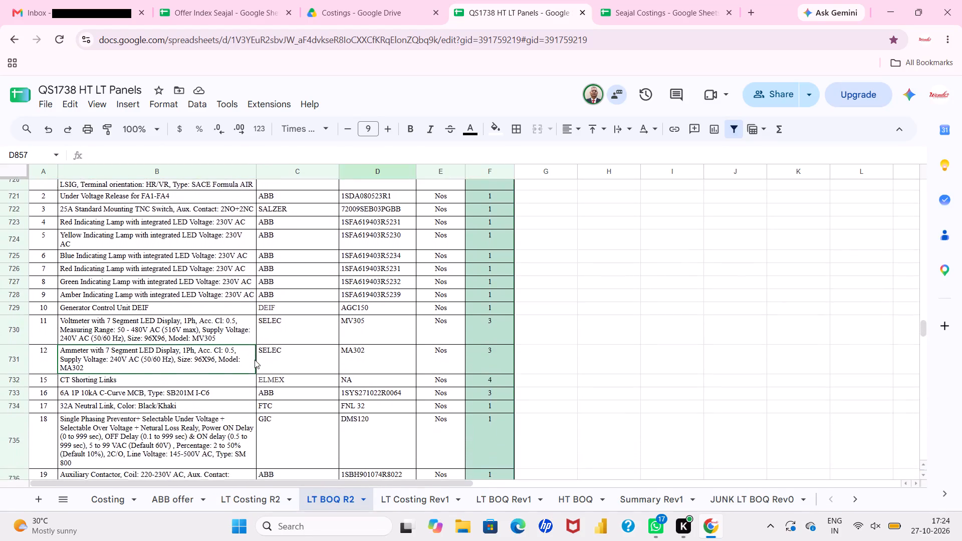
pyautogui.scroll(-3, 255, 360)
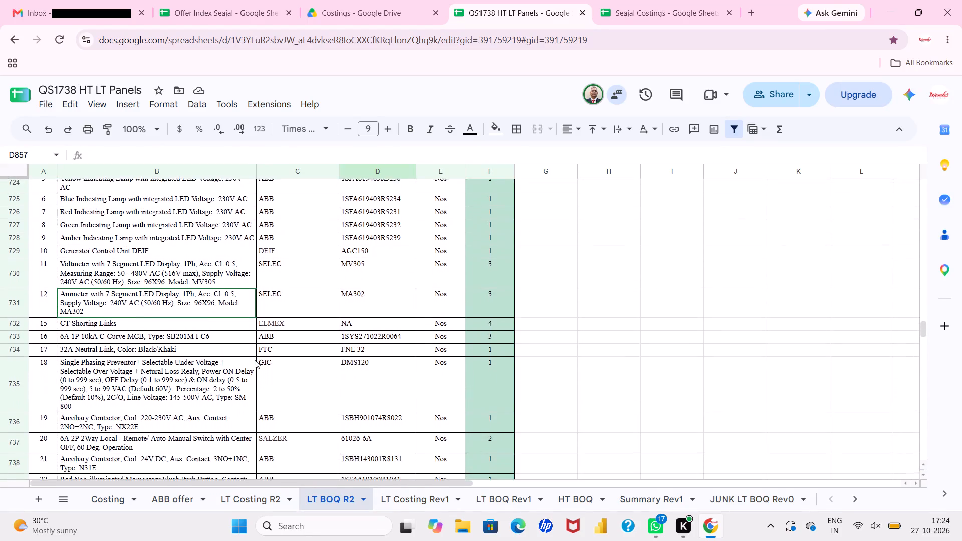
pyautogui.scroll(-2, 255, 360)
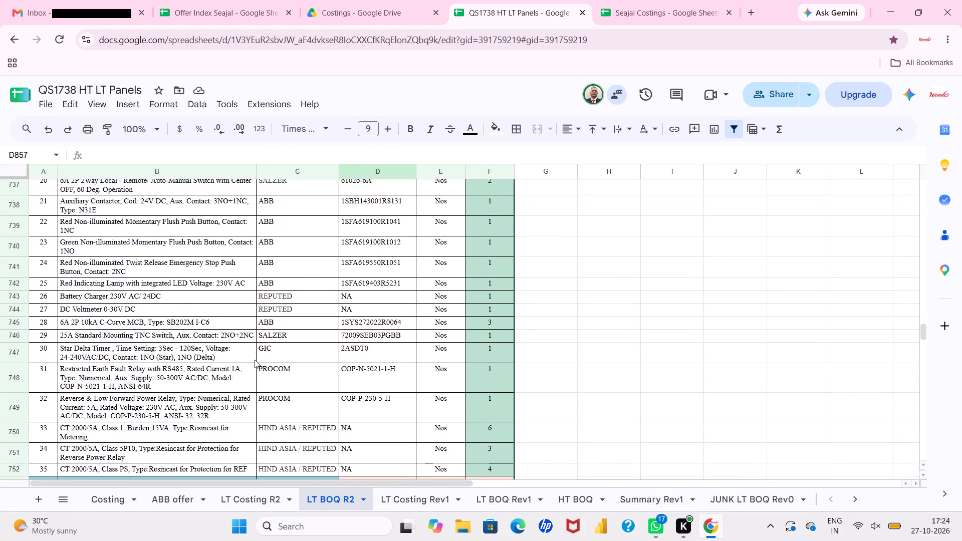
pyautogui.scroll(-3, 255, 360)
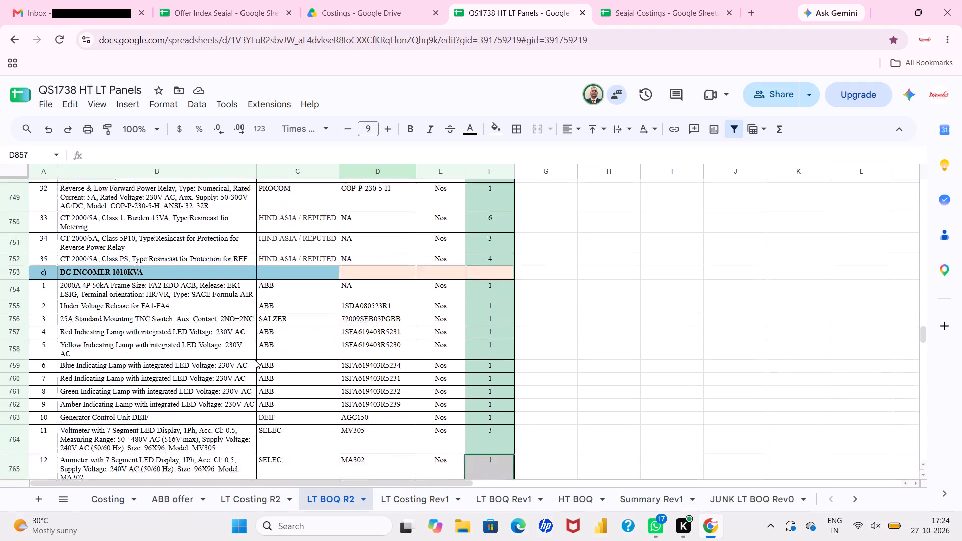
pyautogui.scroll(-1, 255, 360)
pyautogui.scroll(-1, 264, 432)
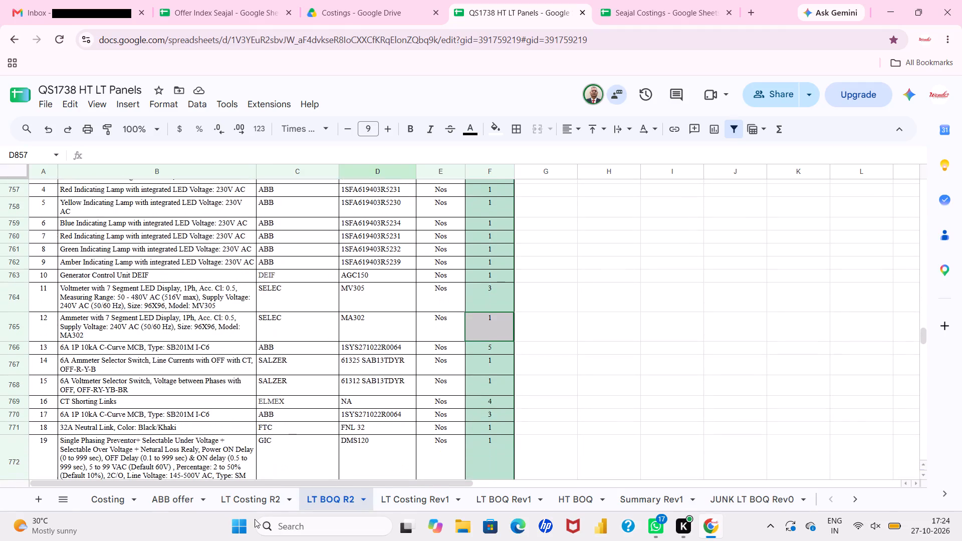
# In LT Costing R2, delete the 6A ammeter and voltmeter selector switch rows from the second DG INCOMER 1010KVA feeder.
pyautogui.click(254, 507)
pyautogui.scroll(-1, 240, 338)
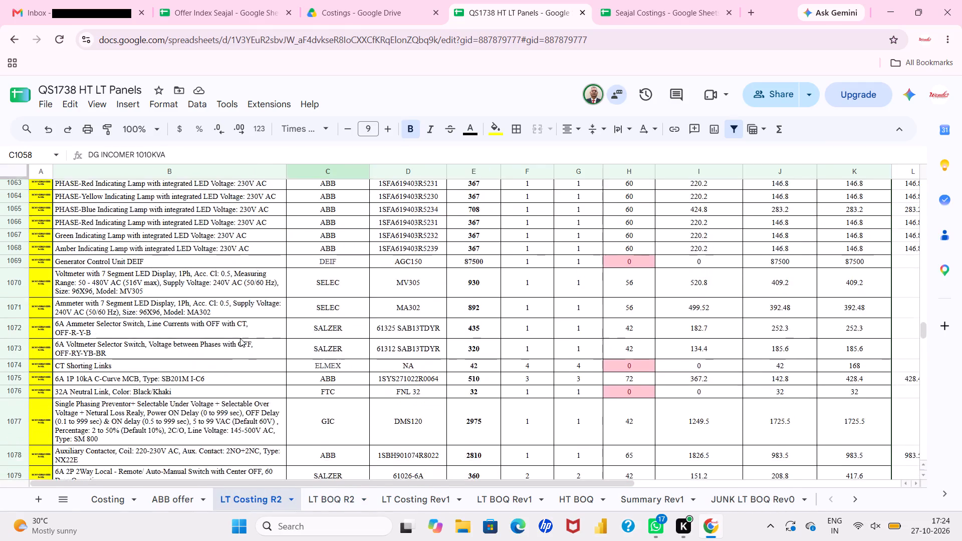
pyautogui.scroll(-2, 240, 338)
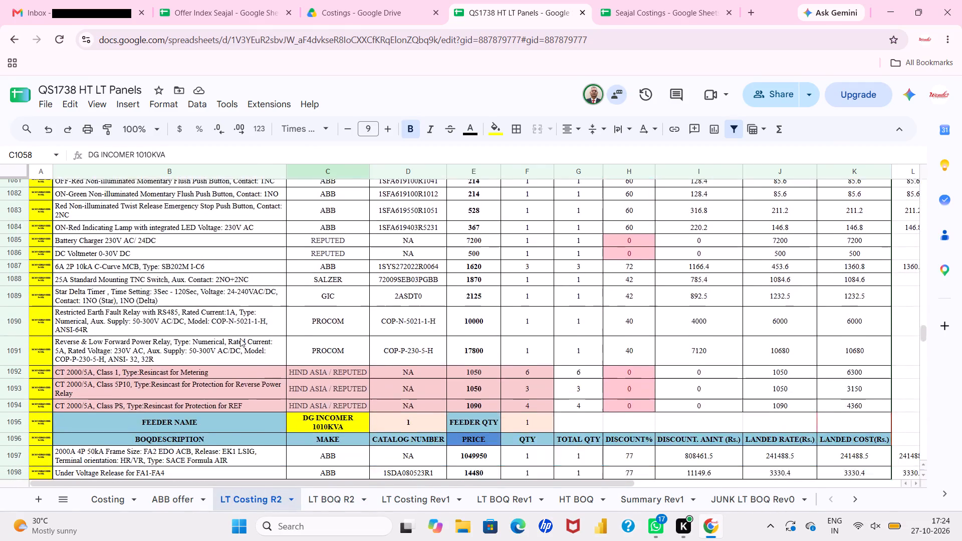
pyautogui.scroll(-4, 240, 338)
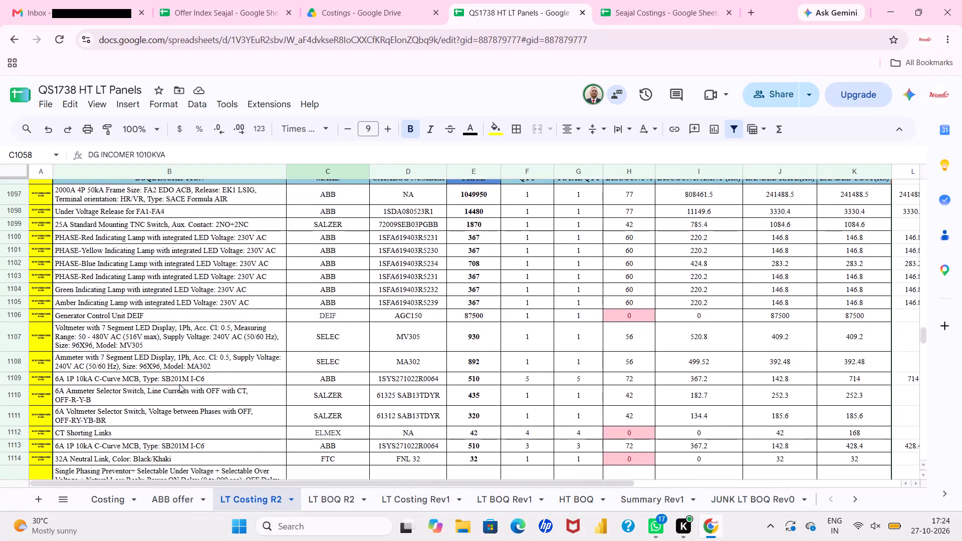
pyautogui.moveTo(19, 394); pyautogui.dragTo(16, 412)
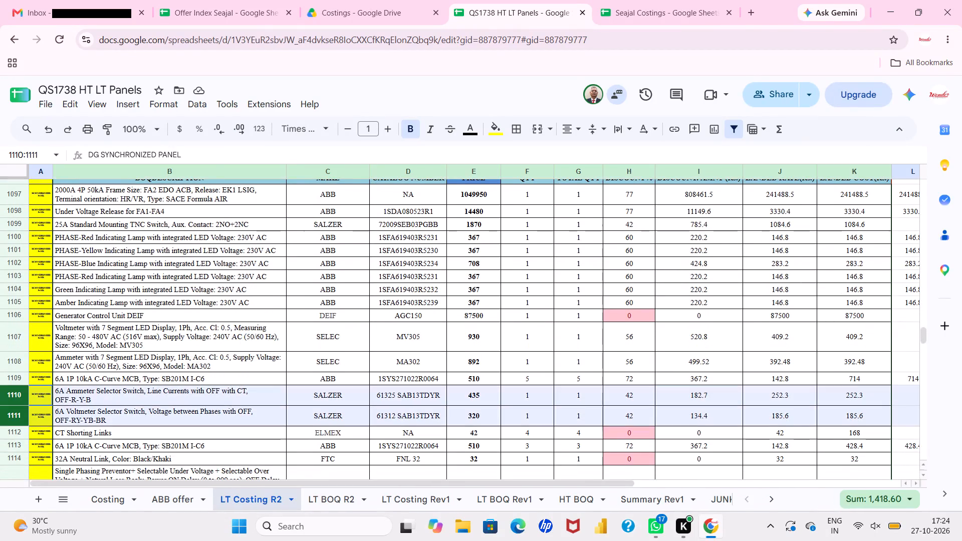
pyautogui.moveTo(16, 412); pyautogui.dragTo(16, 417)
pyautogui.rightClick(16, 417)
pyautogui.click(71, 232)
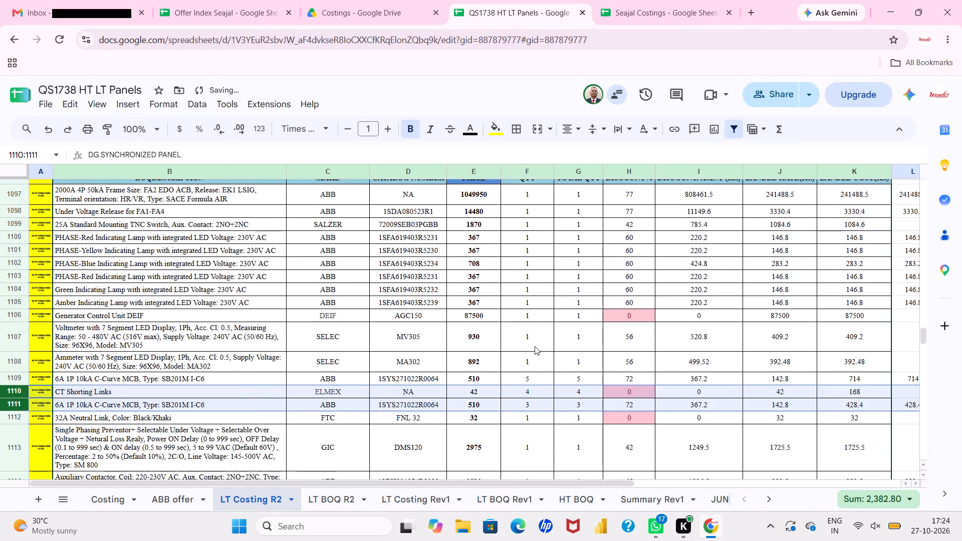
# Set QTY and TOTAL QTY to 3 for the MV305 voltmeter and MA302 ammeter in the second DG INCOMER 1010KVA feeder.
pyautogui.click(535, 346)
pyautogui.press('3')
pyautogui.press('Right')
pyautogui.press('3')
pyautogui.press('Return')
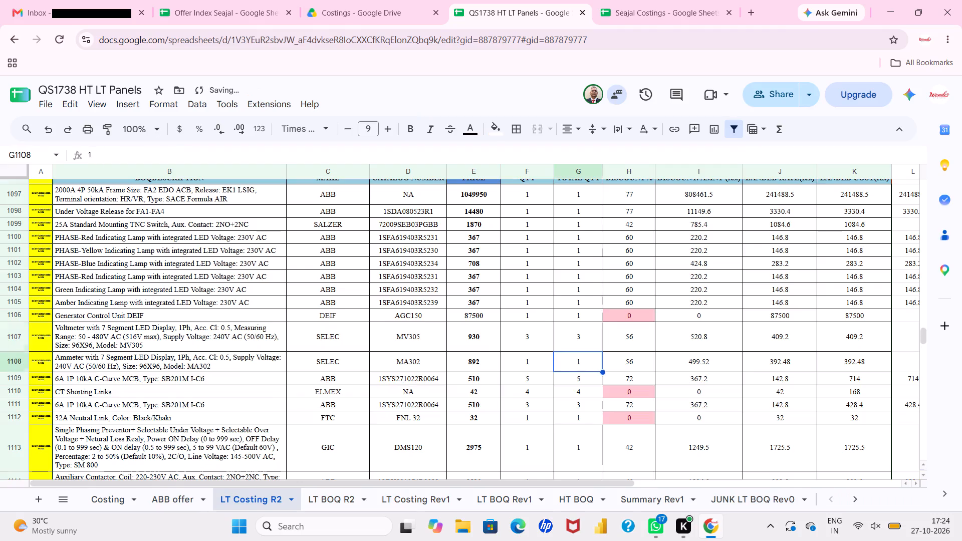
pyautogui.press('3')
pyautogui.press('Left')
pyautogui.press('3')
pyautogui.press('Return')
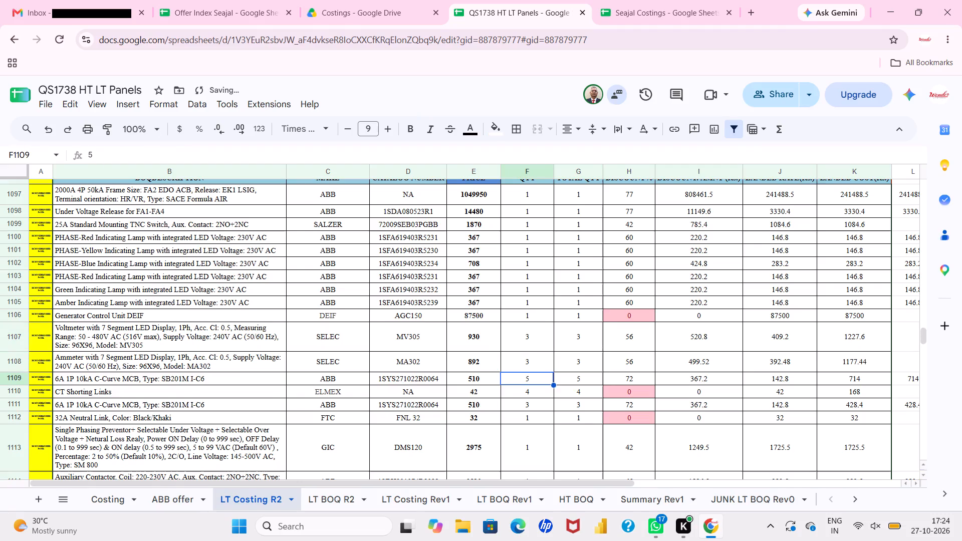
# Delete the 6A ammeter and voltmeter selector switch rows from the first DG INCOMER 1010KVA feeder in LT Costing R2.
pyautogui.scroll(-5, 535, 346)
pyautogui.scroll(1, 535, 346)
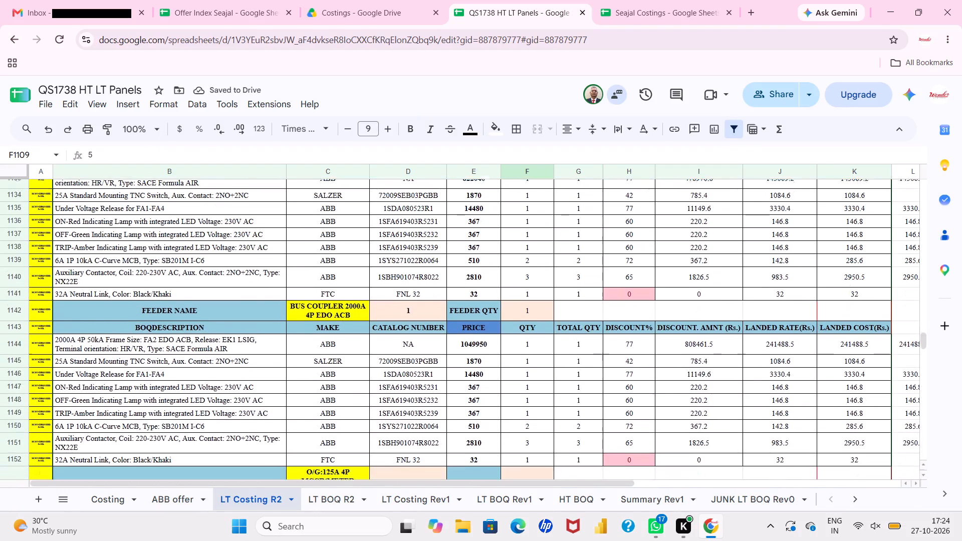
pyautogui.scroll(1, 535, 346)
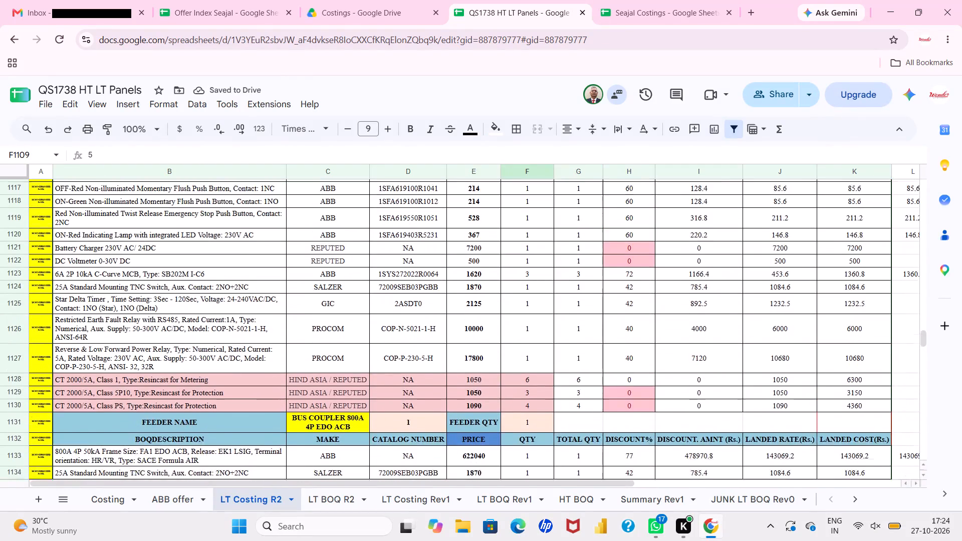
pyautogui.scroll(2, 535, 346)
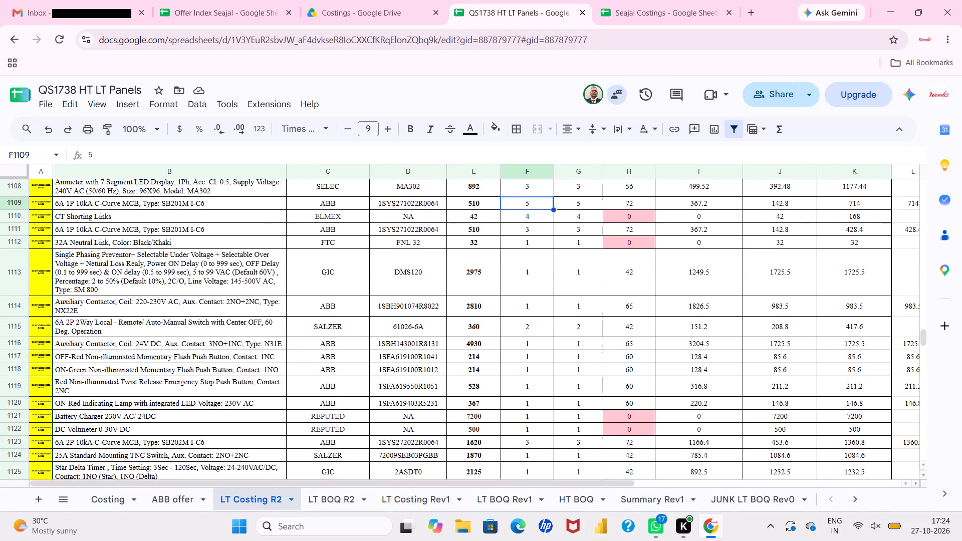
pyautogui.scroll(1, 535, 346)
pyautogui.scroll(1, 461, 378)
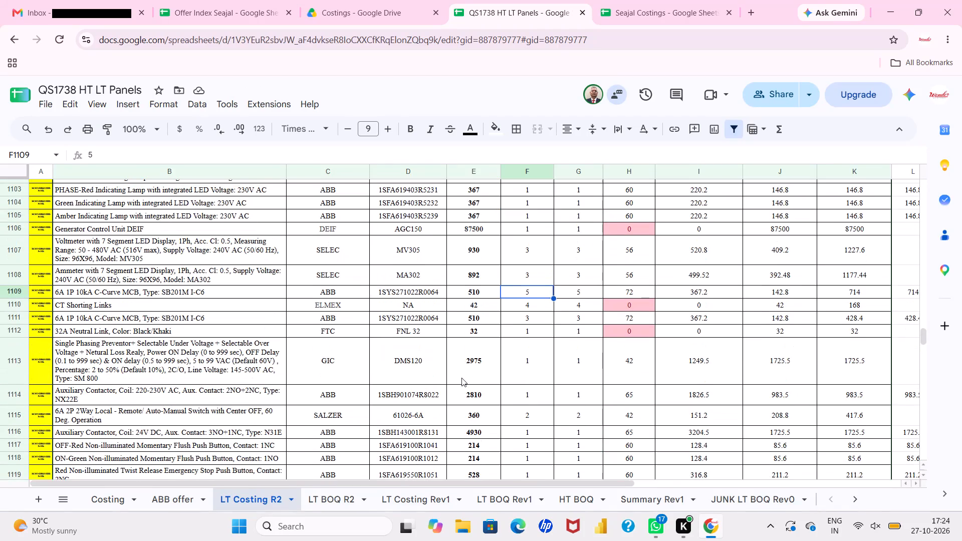
pyautogui.scroll(4, 461, 378)
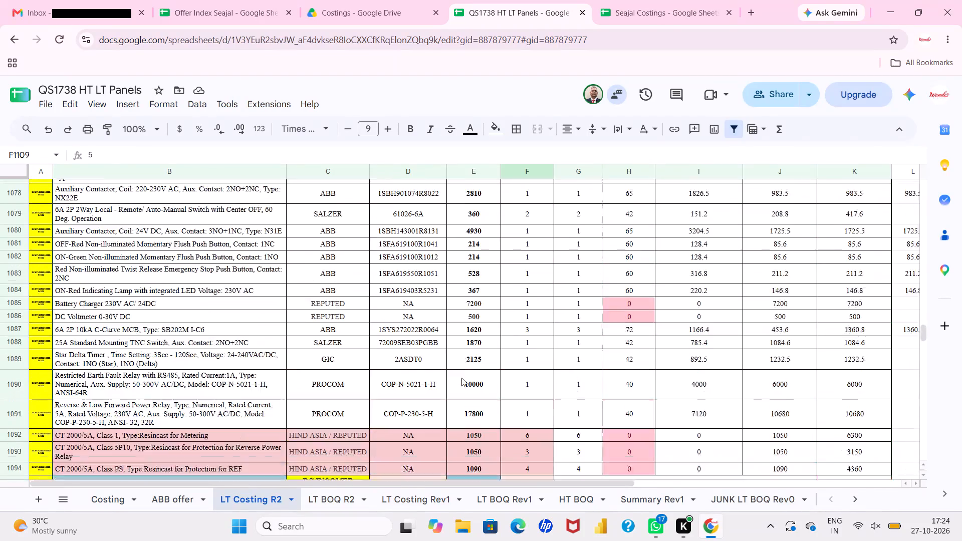
pyautogui.scroll(4, 461, 378)
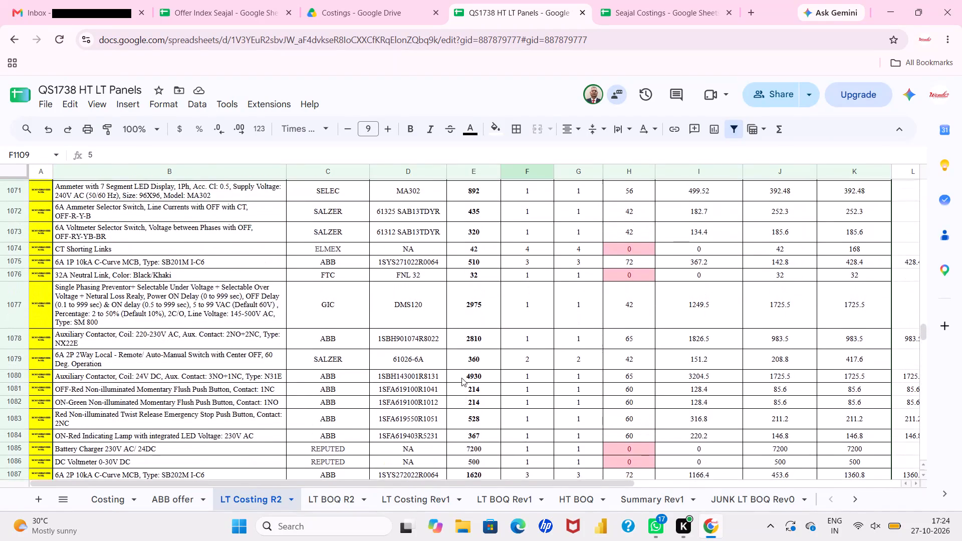
pyautogui.scroll(3, 461, 378)
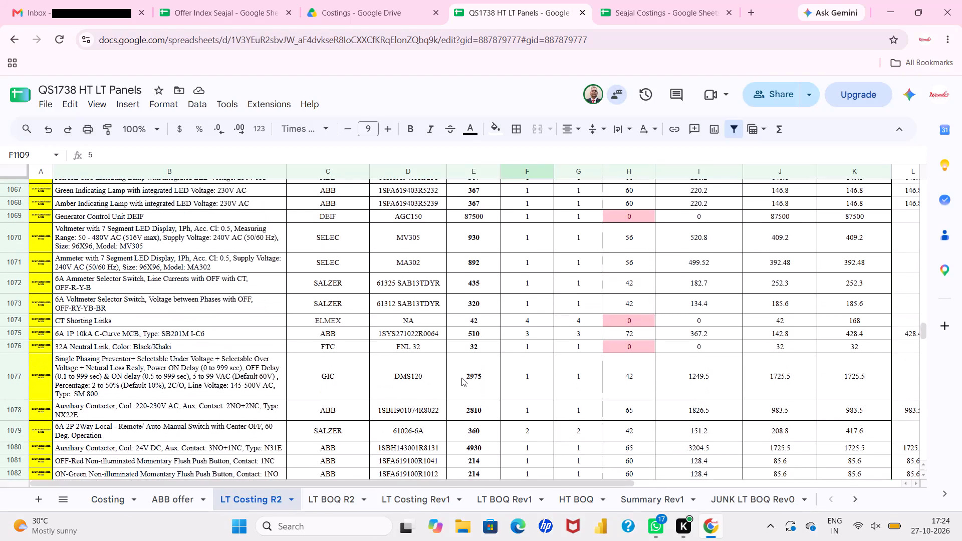
pyautogui.moveTo(17, 290); pyautogui.dragTo(16, 305)
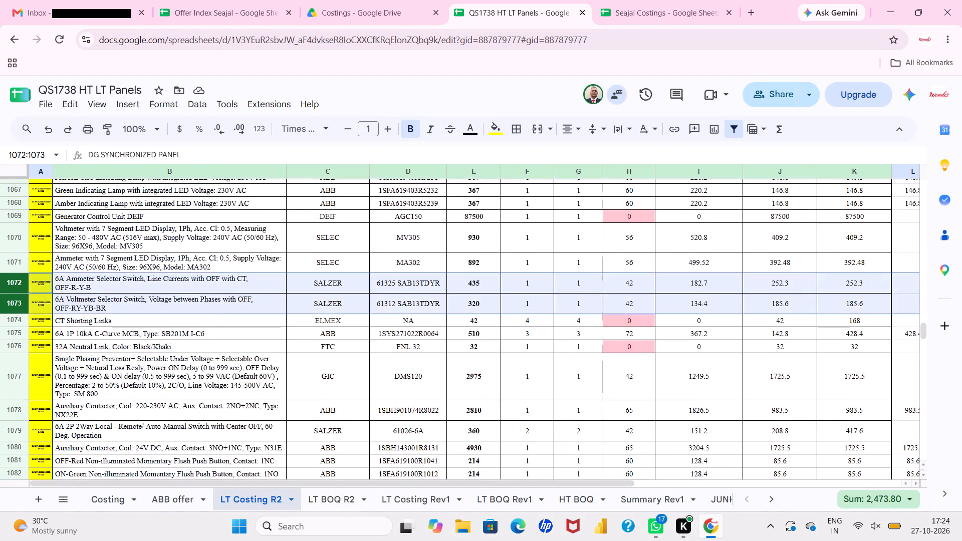
pyautogui.rightClick(16, 305)
pyautogui.click(48, 327)
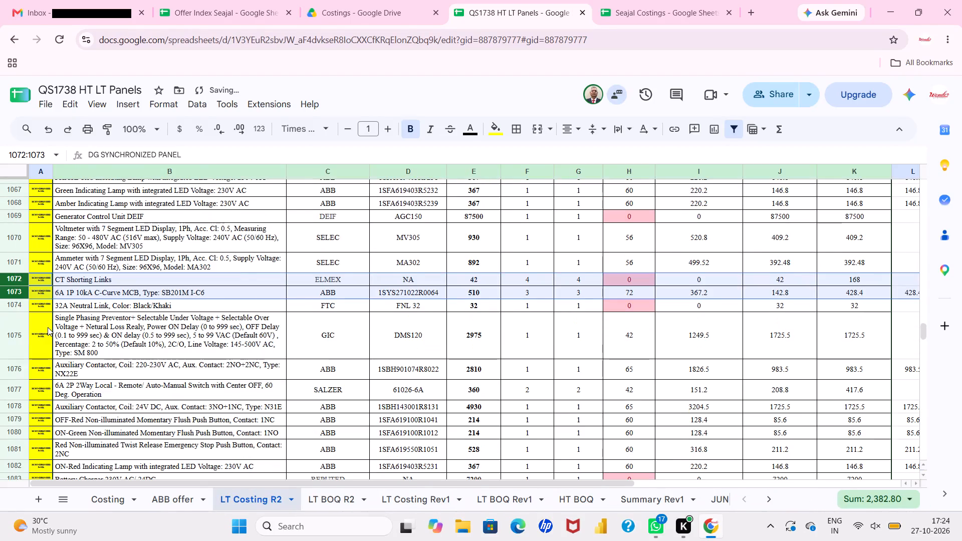
# Set QTY and TOTAL QTY to 3 for the MV305 voltmeter and MA302 ammeter in the first DG INCOMER 1010KVA feeder.
pyautogui.click(521, 237)
pyautogui.press('3')
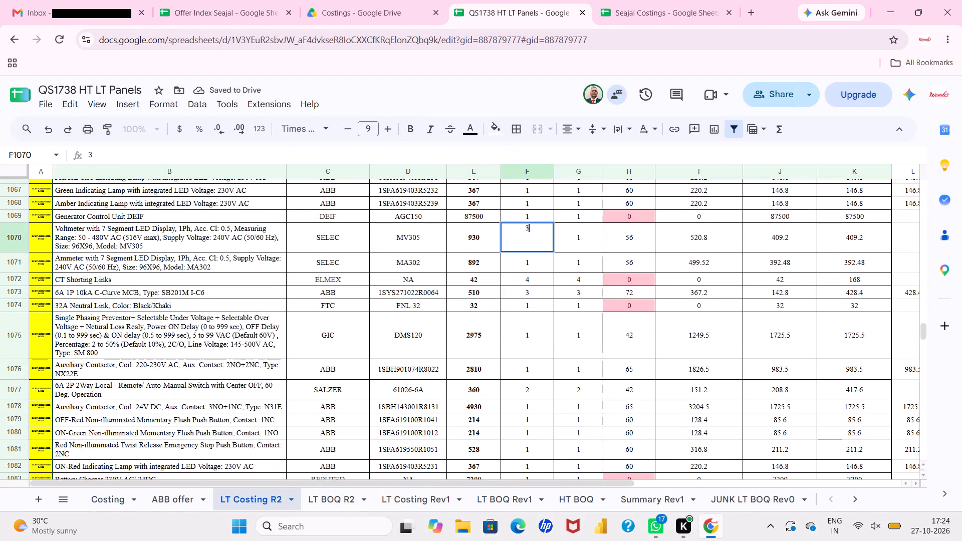
pyautogui.press('Right')
pyautogui.press('3')
pyautogui.press('Return')
pyautogui.press('3')
pyautogui.press('Left')
pyautogui.press('3')
pyautogui.press('Return')
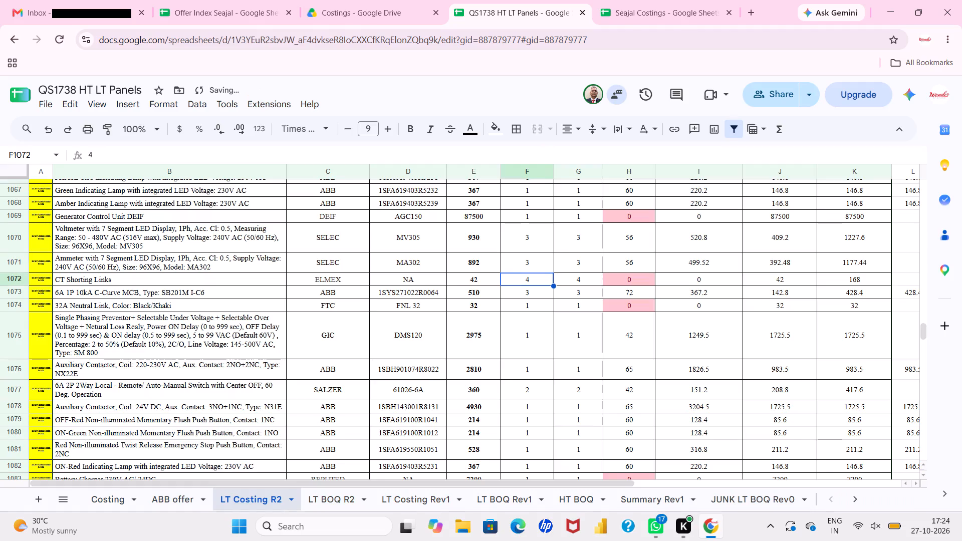
# Examine the DG INCOMER 1010KVA items, CT entries and bus coupler section in LT BOQ R2.
pyautogui.click(344, 489)
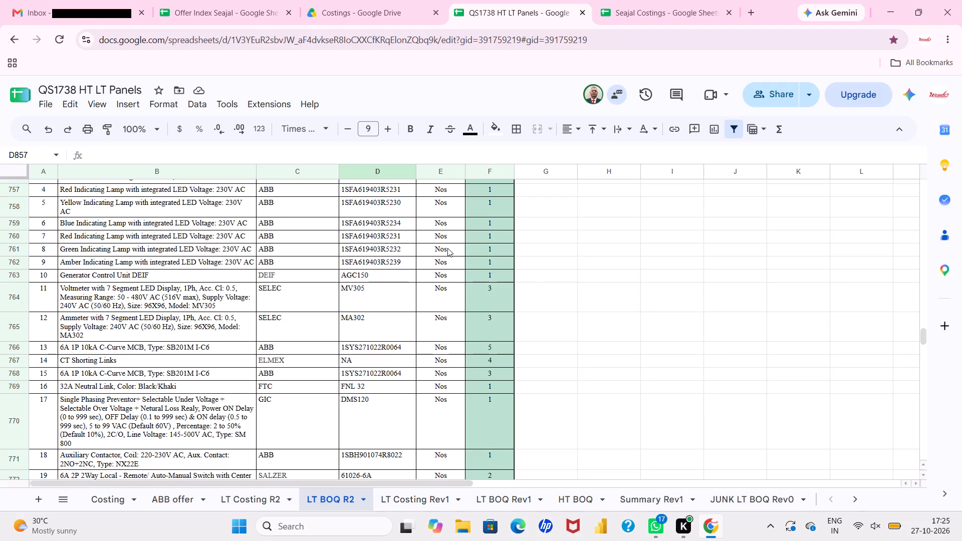
pyautogui.click(447, 257)
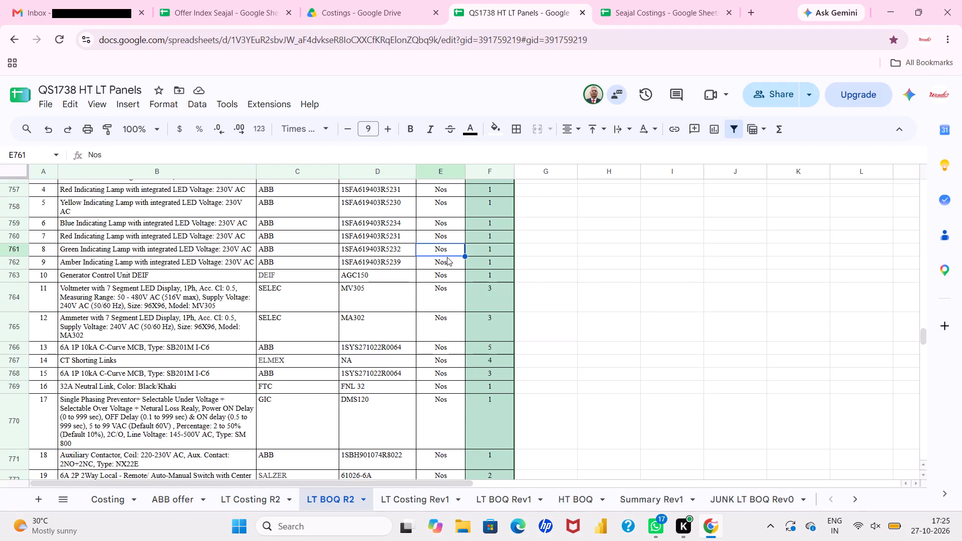
pyautogui.scroll(2, 447, 257)
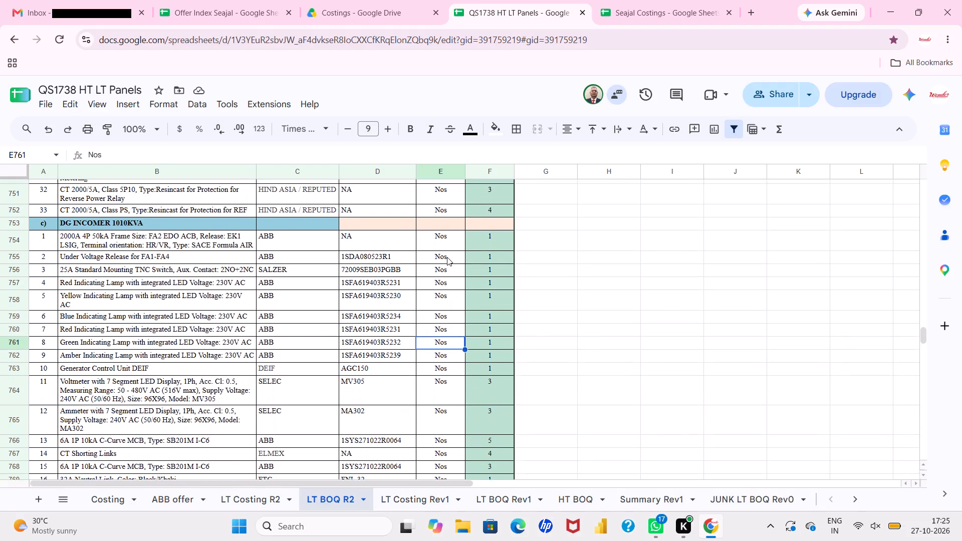
pyautogui.scroll(-1, 447, 257)
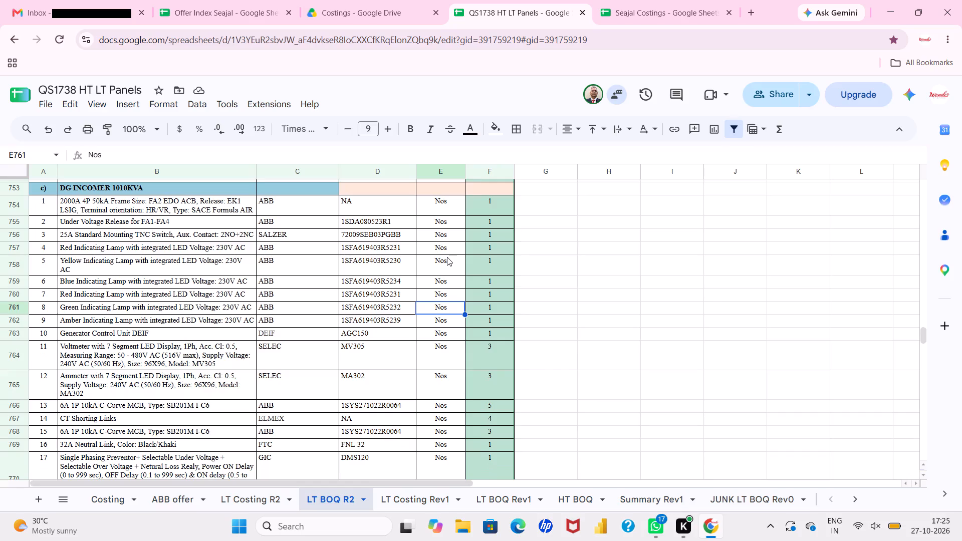
pyautogui.scroll(-5, 447, 257)
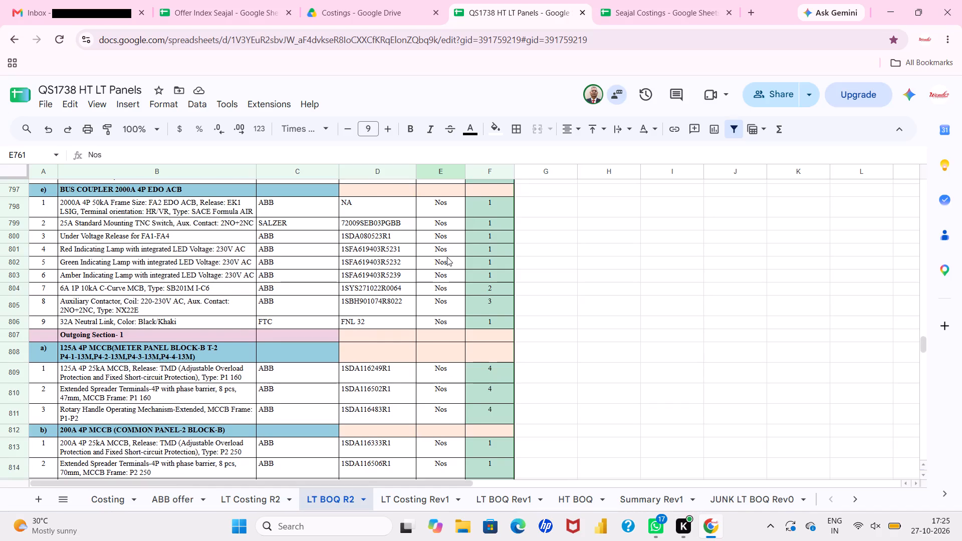
pyautogui.scroll(7, 447, 257)
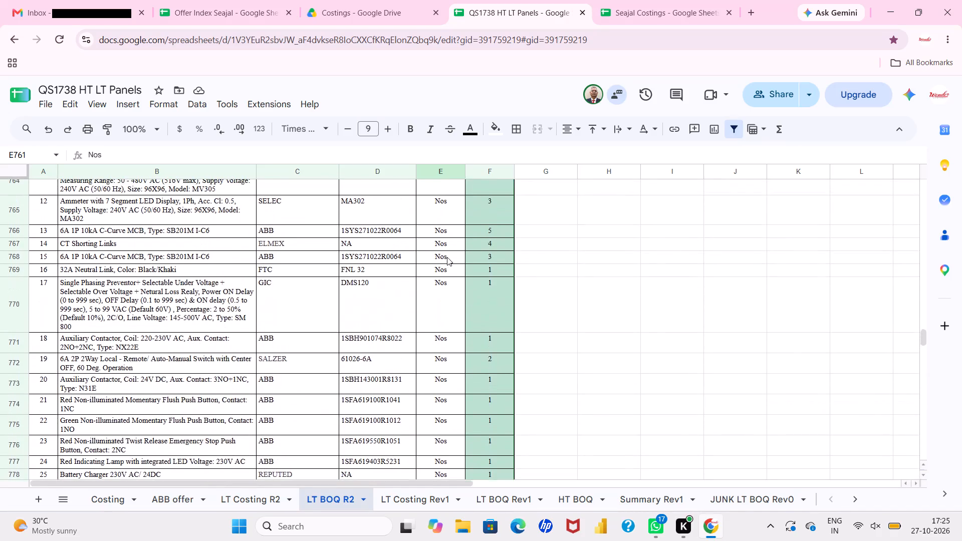
pyautogui.scroll(3, 447, 257)
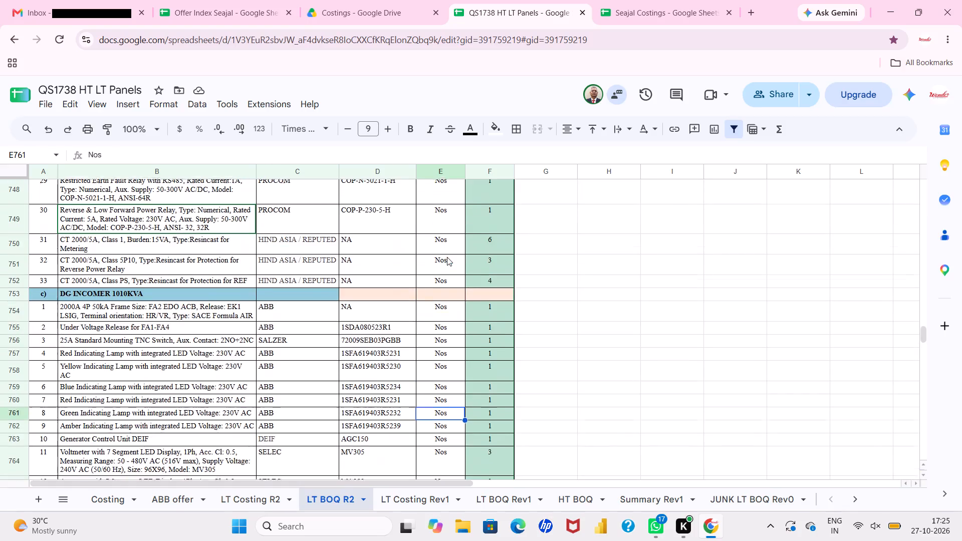
pyautogui.scroll(1, 447, 257)
pyautogui.scroll(-4, 325, 378)
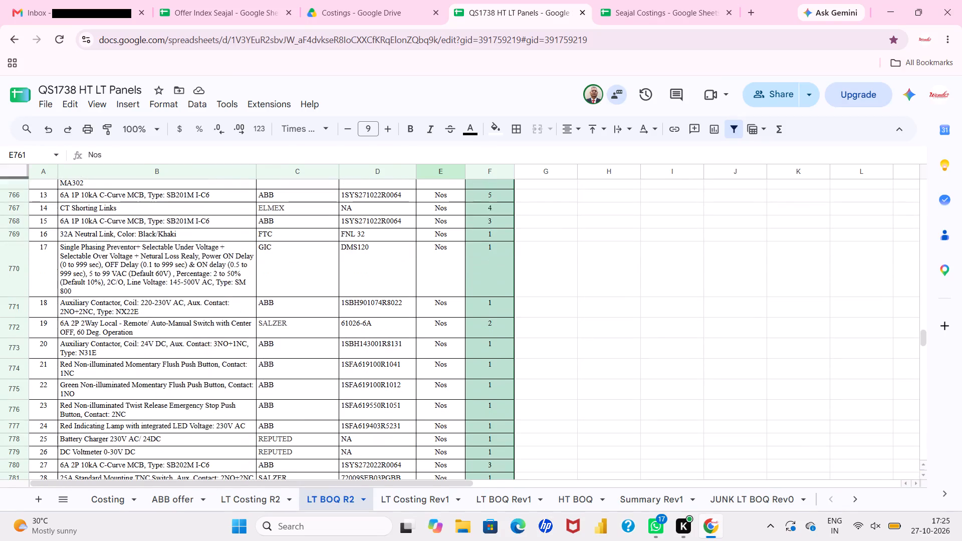
pyautogui.click(588, 97)
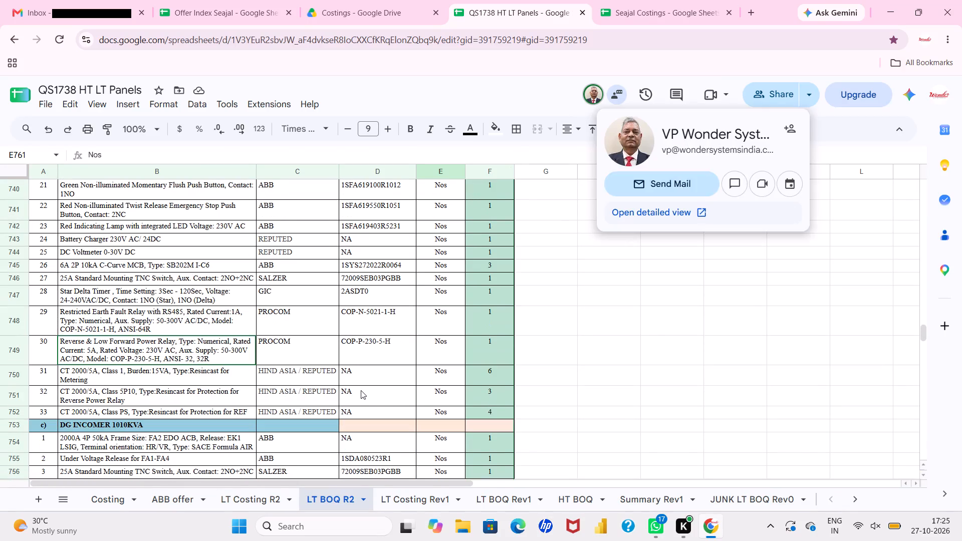
# Review the DG INCOMER 500KVA feeder's items, quantities and CT entries in LT Costing R2.
pyautogui.click(265, 498)
pyautogui.scroll(1, 260, 340)
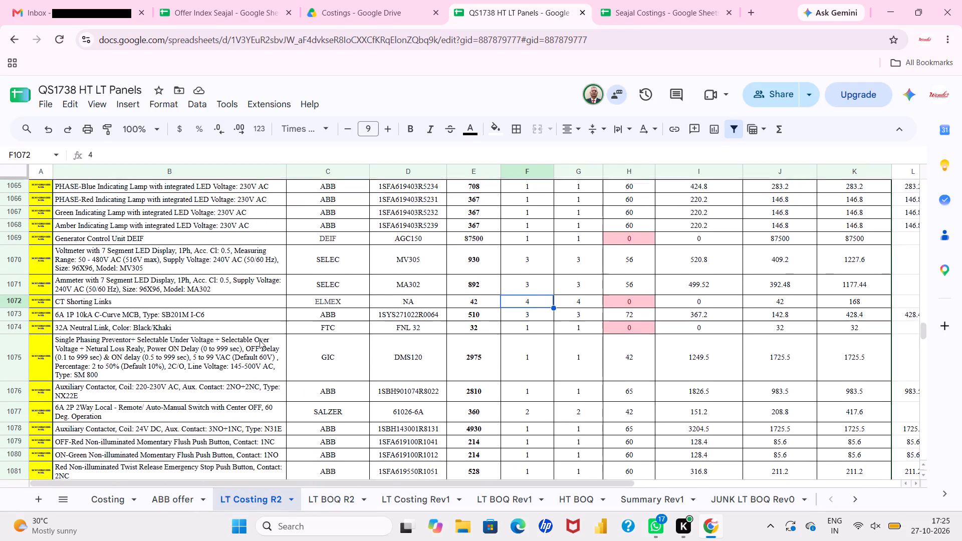
pyautogui.scroll(3, 260, 340)
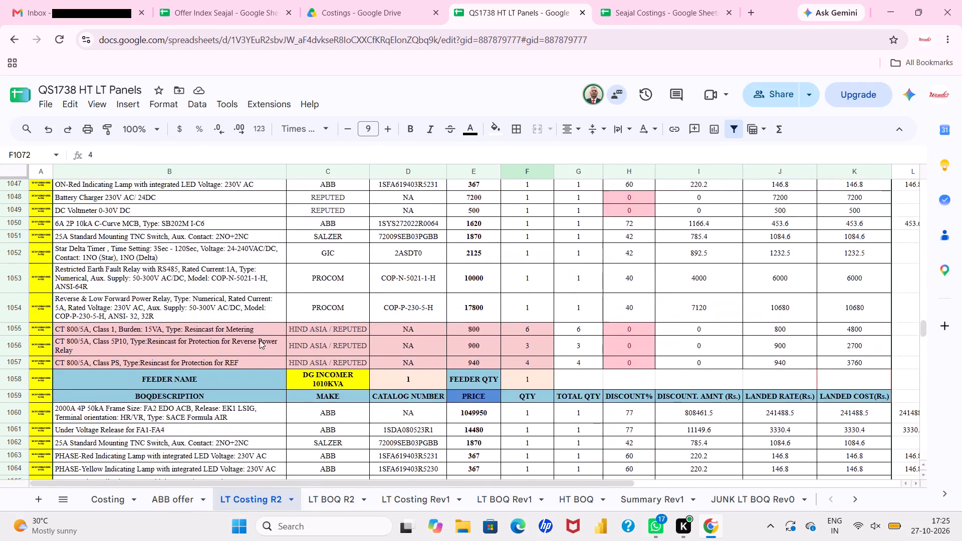
pyautogui.scroll(3, 260, 340)
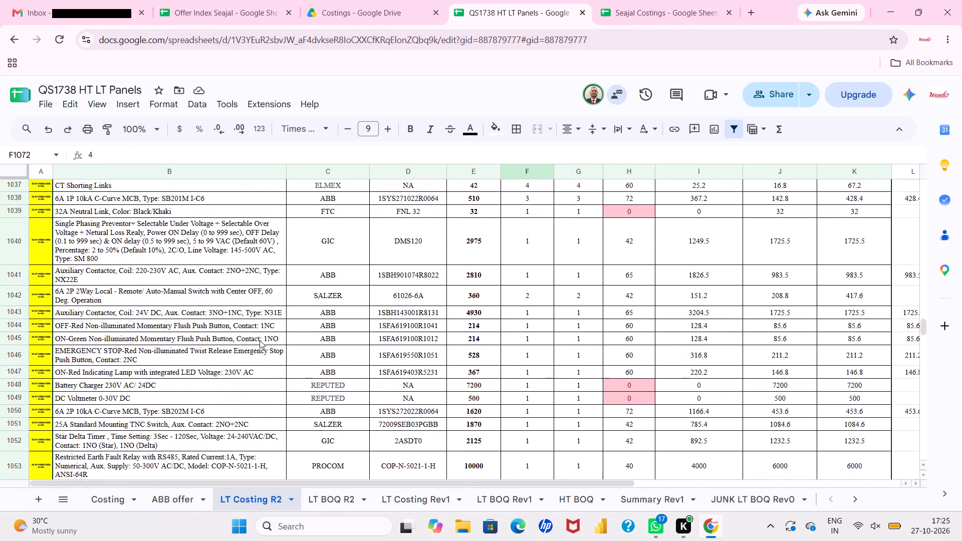
pyautogui.scroll(2, 260, 340)
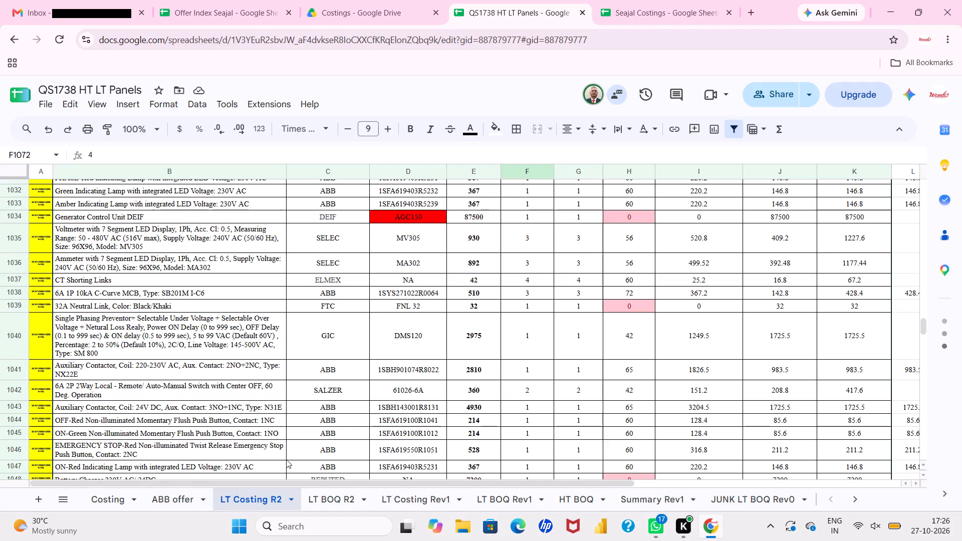
pyautogui.click(285, 401)
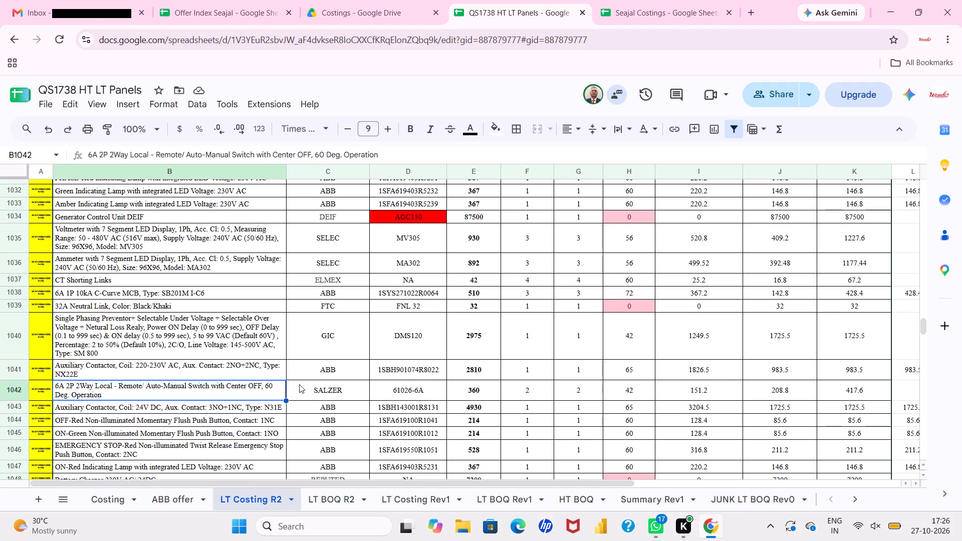
pyautogui.click(311, 373)
pyautogui.scroll(1, 311, 373)
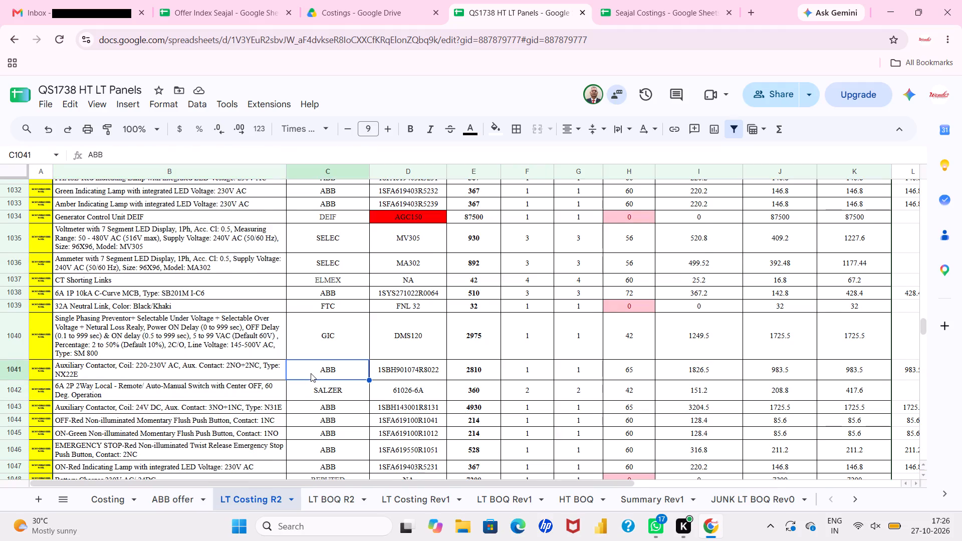
pyautogui.scroll(2, 311, 373)
pyautogui.scroll(-1, 311, 373)
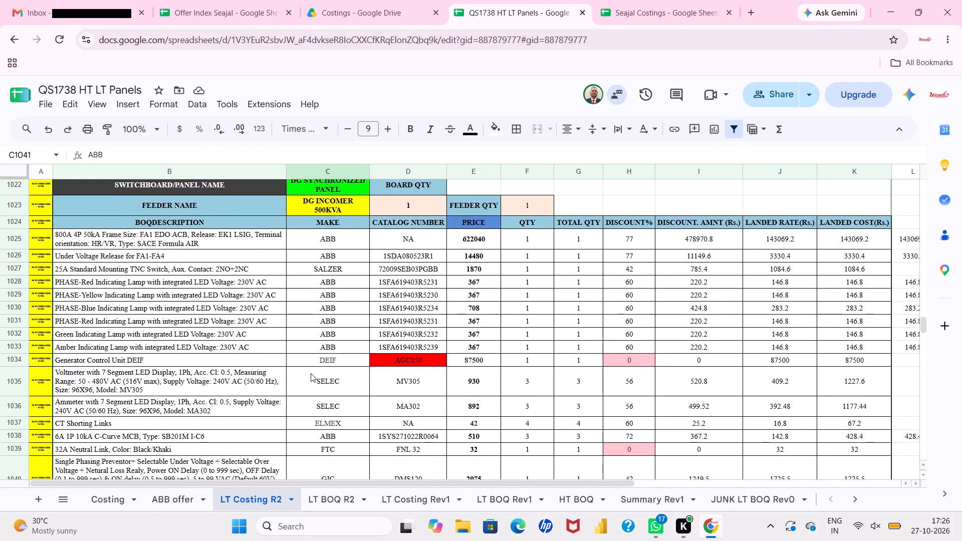
pyautogui.scroll(-3, 311, 373)
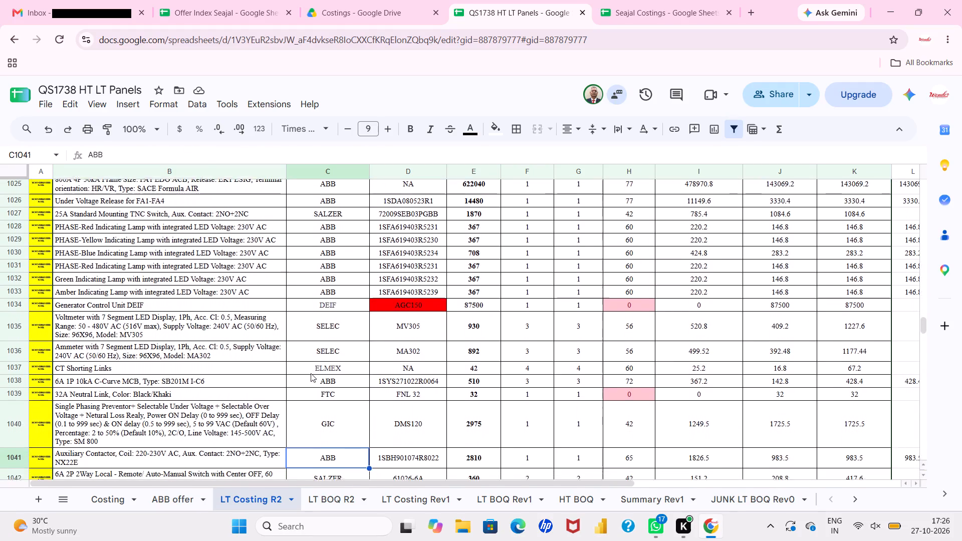
pyautogui.scroll(-1, 311, 373)
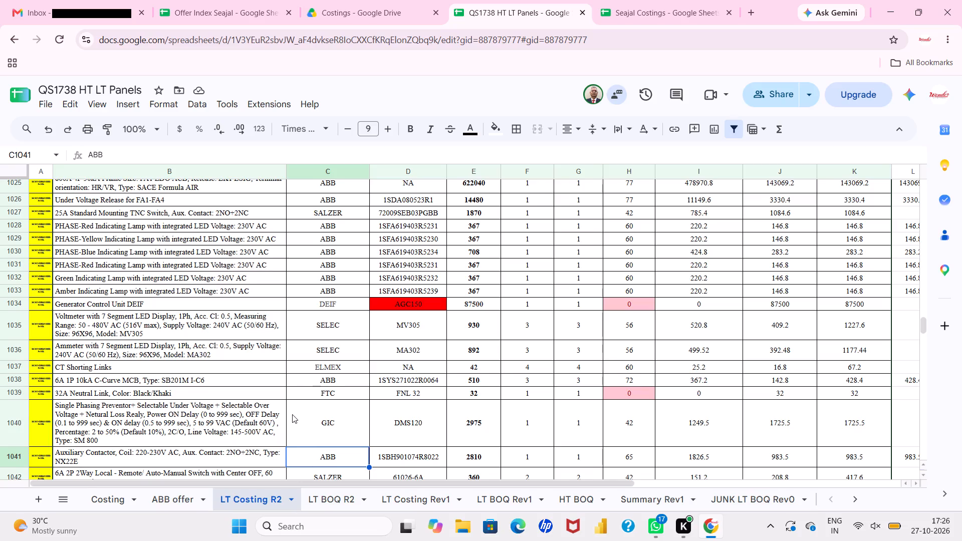
pyautogui.scroll(-1, 292, 414)
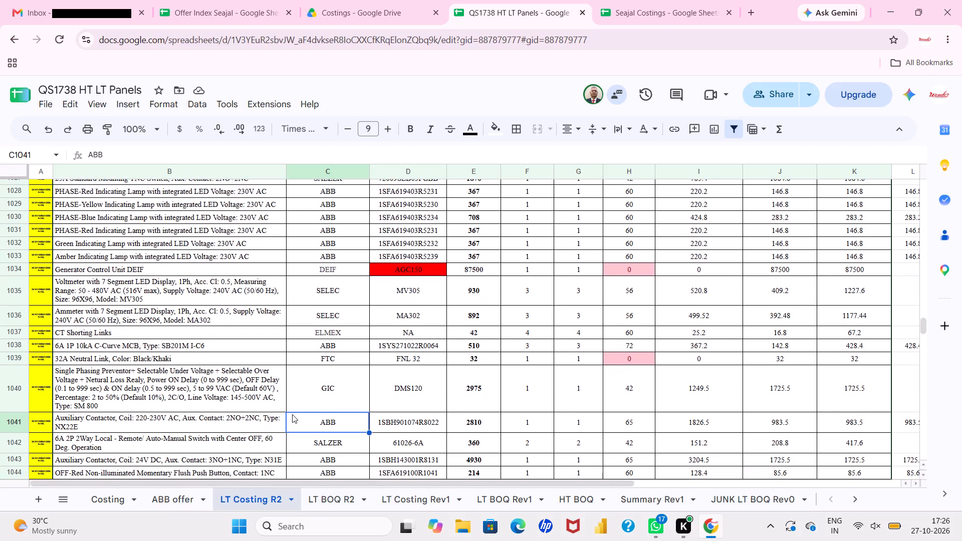
pyautogui.scroll(-3, 292, 414)
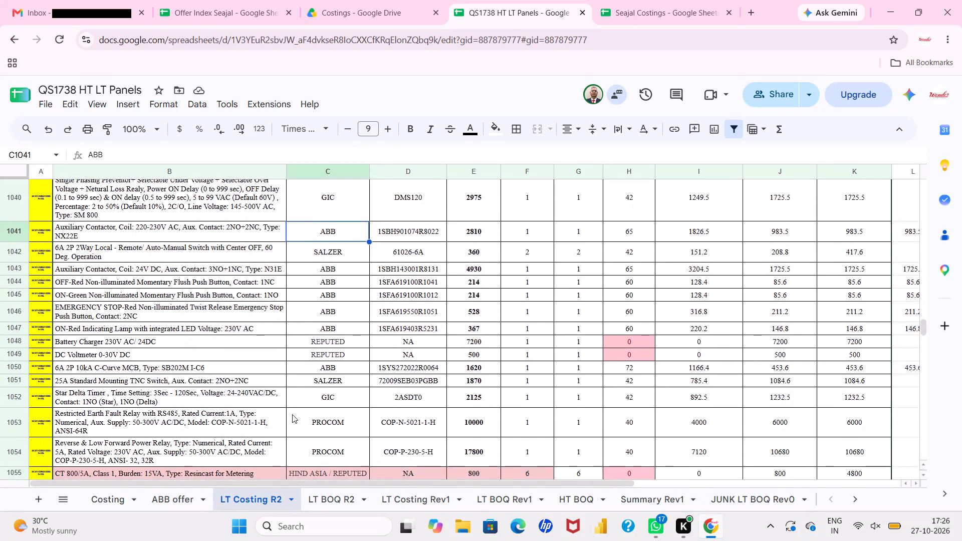
pyautogui.scroll(-1, 292, 414)
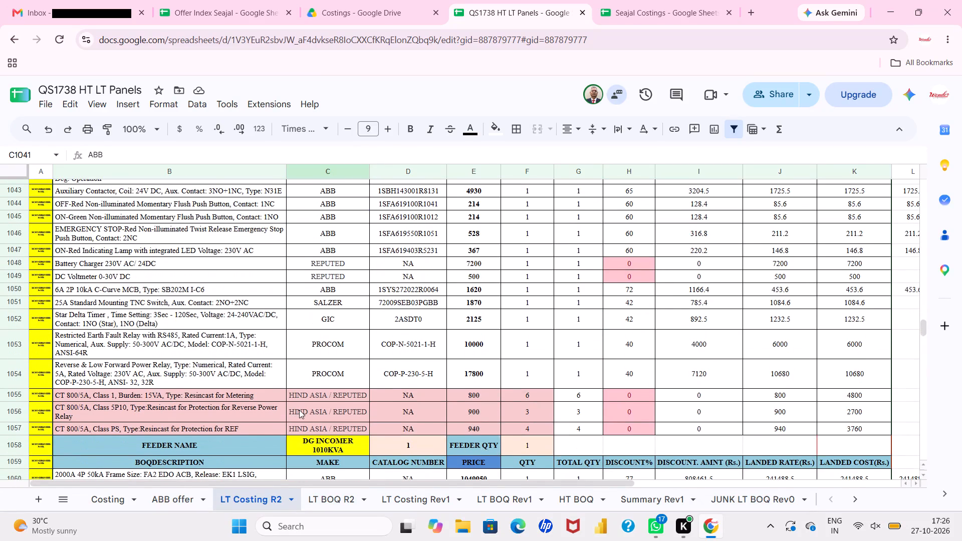
# Review both DG INCOMER 1010KVA feeders and the following bus coupler, outgoing and PLC sections in LT Costing R2.
pyautogui.click(152, 457)
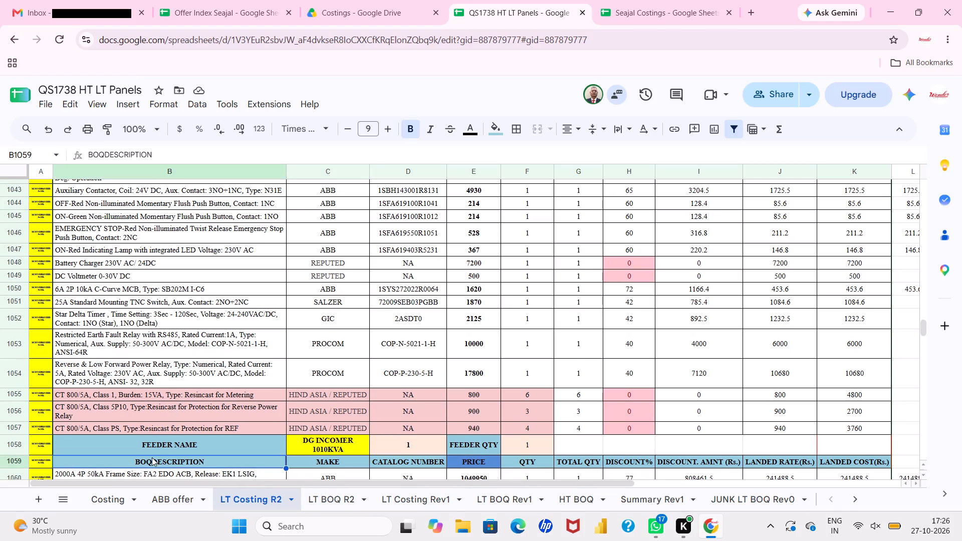
pyautogui.scroll(-1, 152, 457)
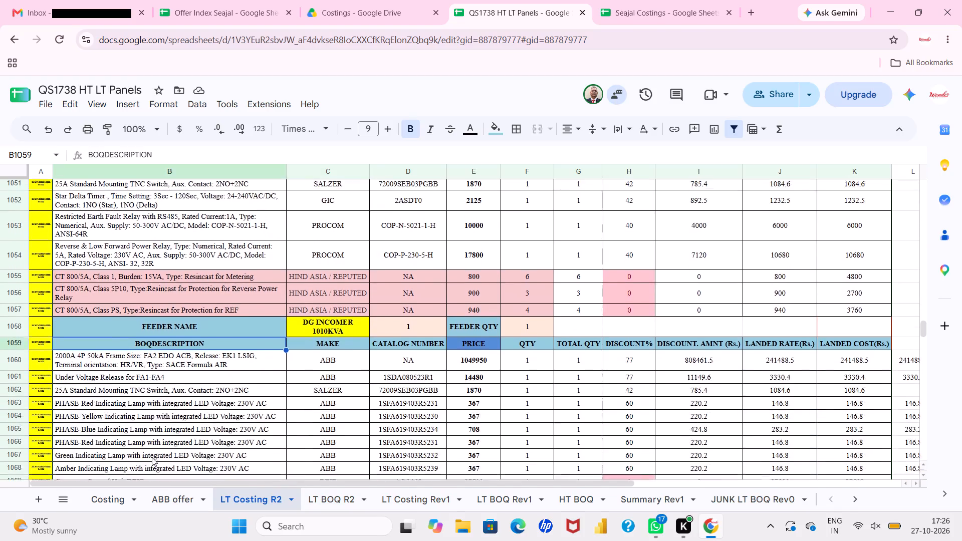
pyautogui.scroll(-2, 152, 457)
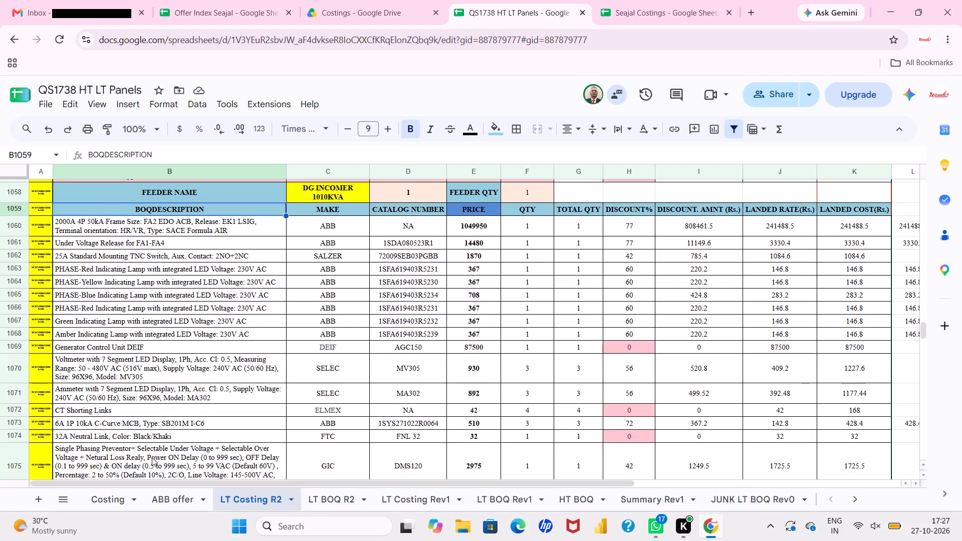
pyautogui.scroll(-6, 152, 457)
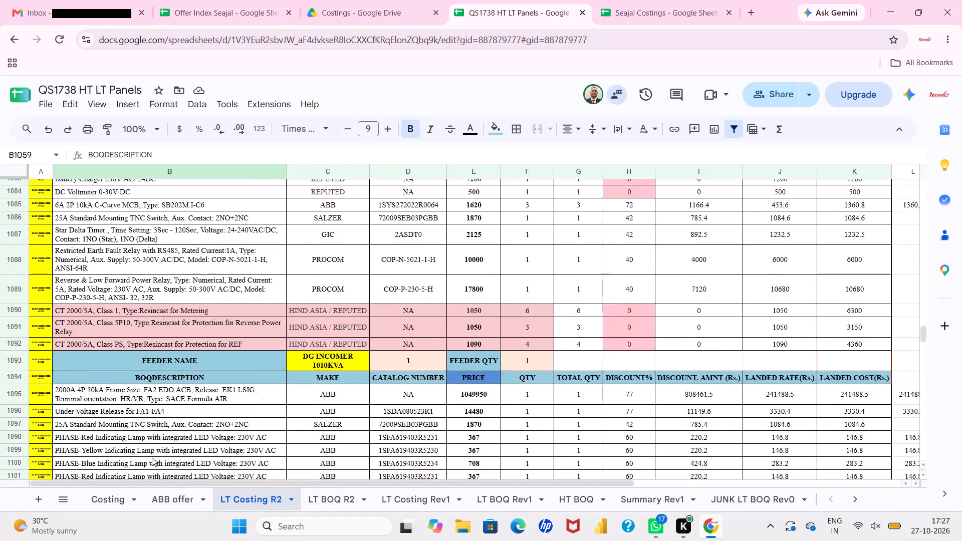
pyautogui.scroll(-6, 152, 457)
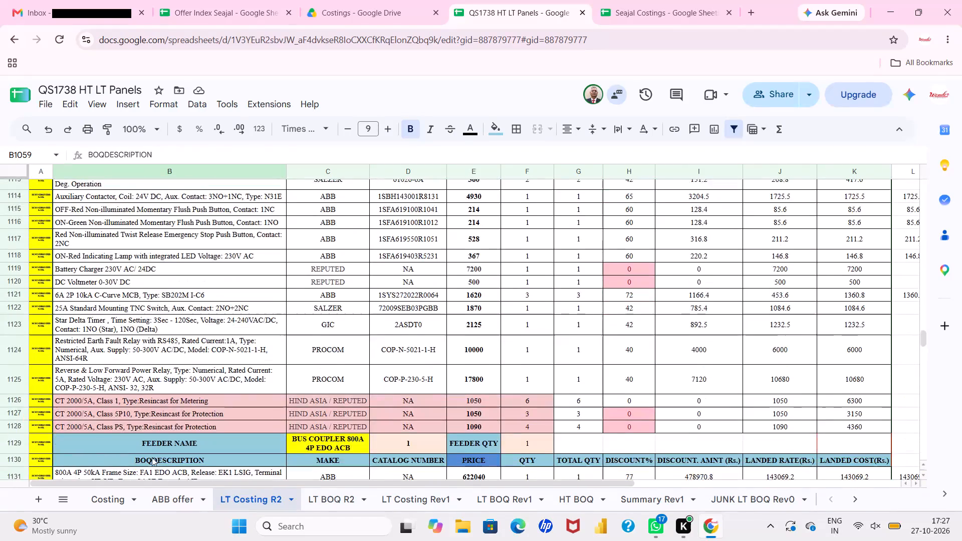
pyautogui.scroll(-5, 152, 457)
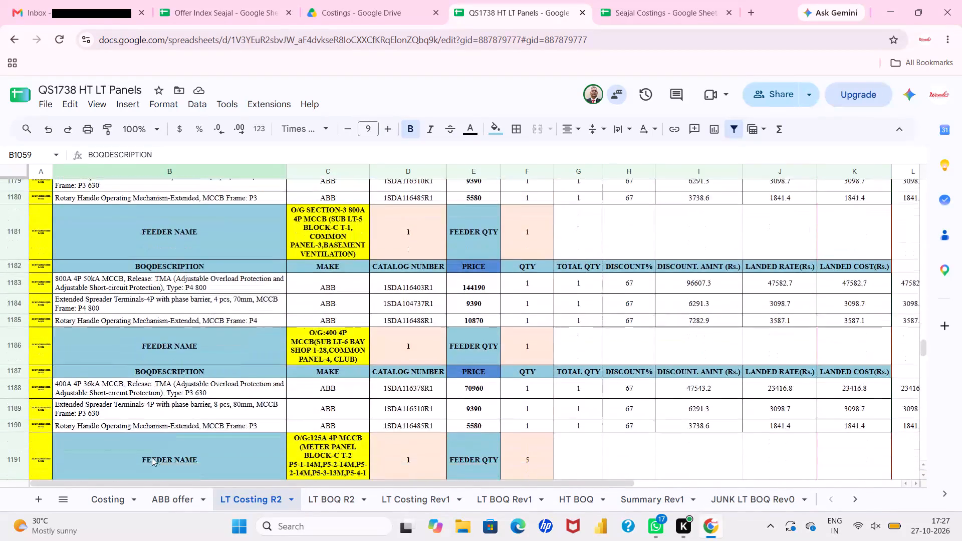
pyautogui.scroll(-4, 152, 457)
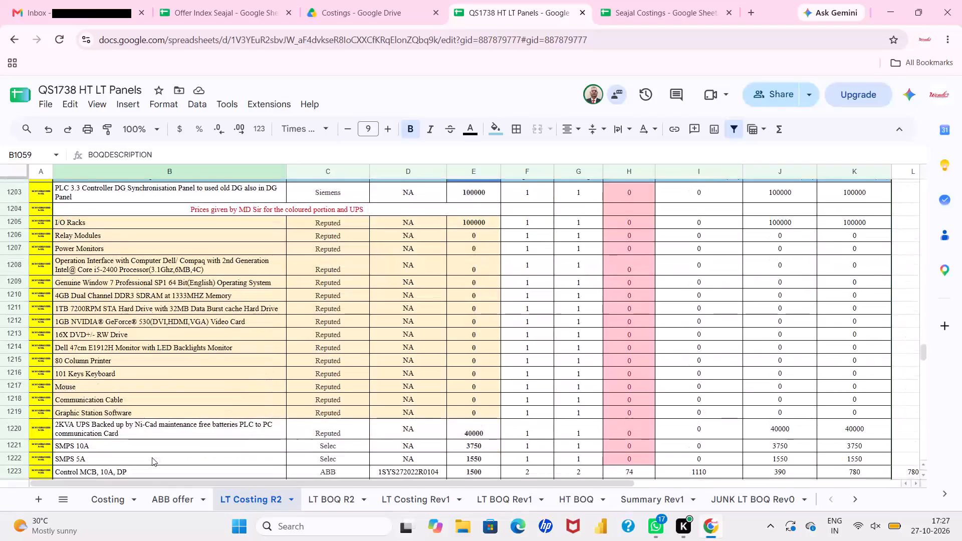
pyautogui.scroll(1, 152, 457)
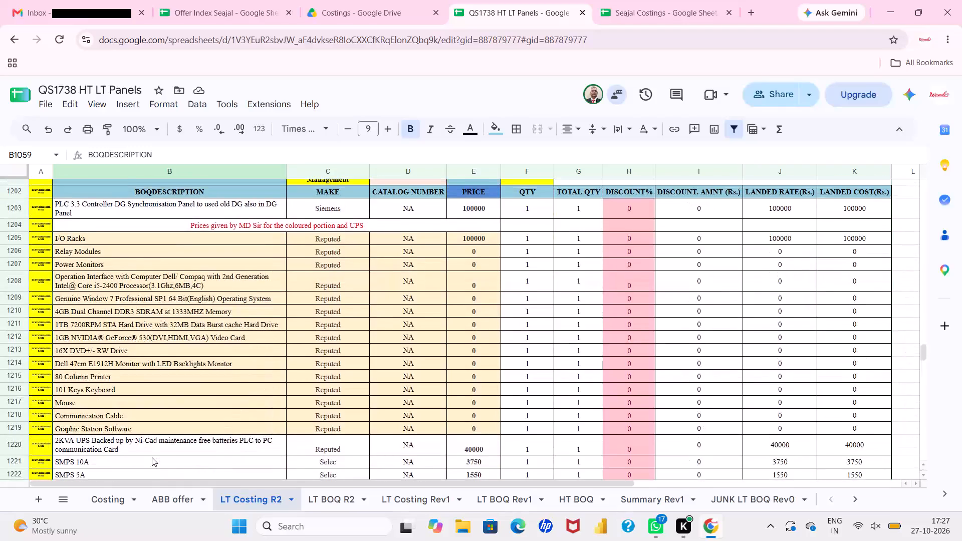
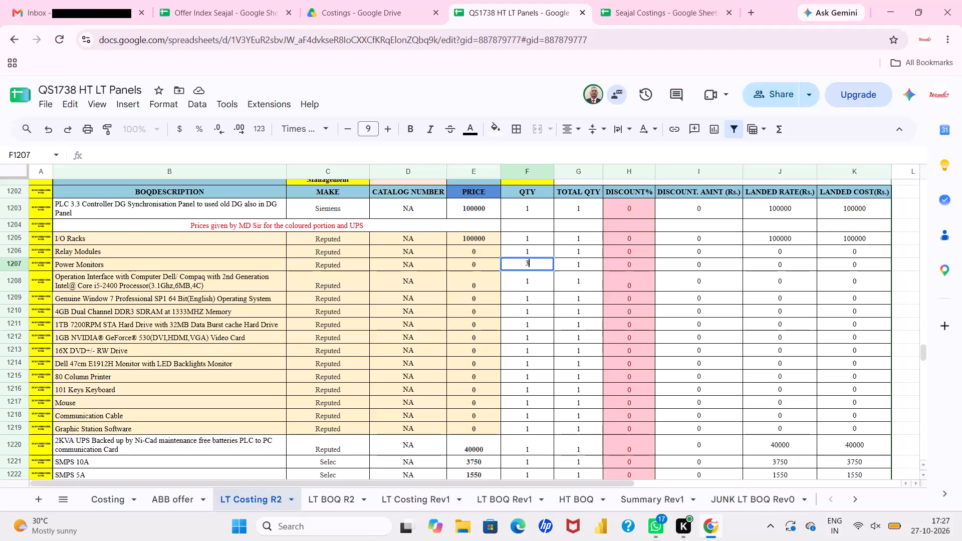
# Complete the Power Monitors QTY entry of 3 in the PLC section of LT Costing R2 and set its TOTAL QTY to 3.
pyautogui.press('Right')
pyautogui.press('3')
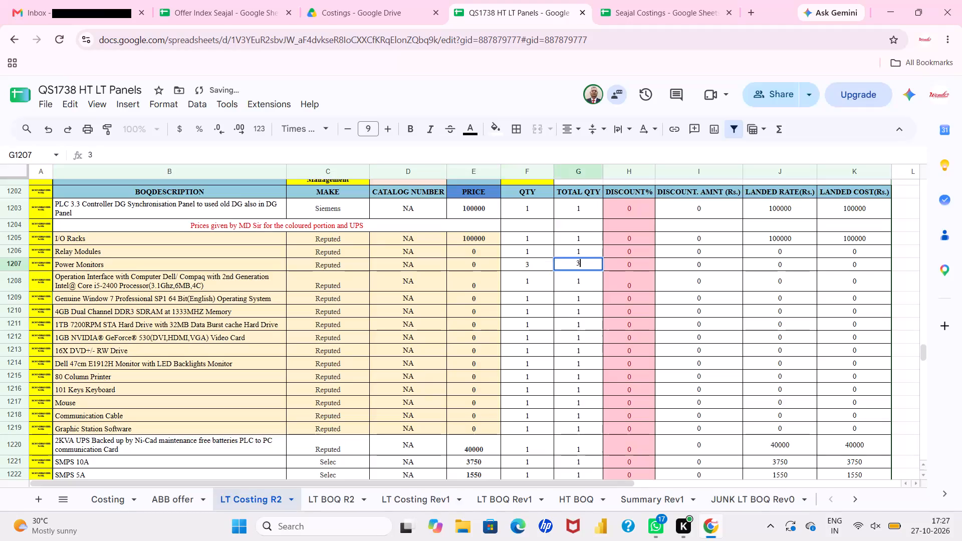
pyautogui.press('Return')
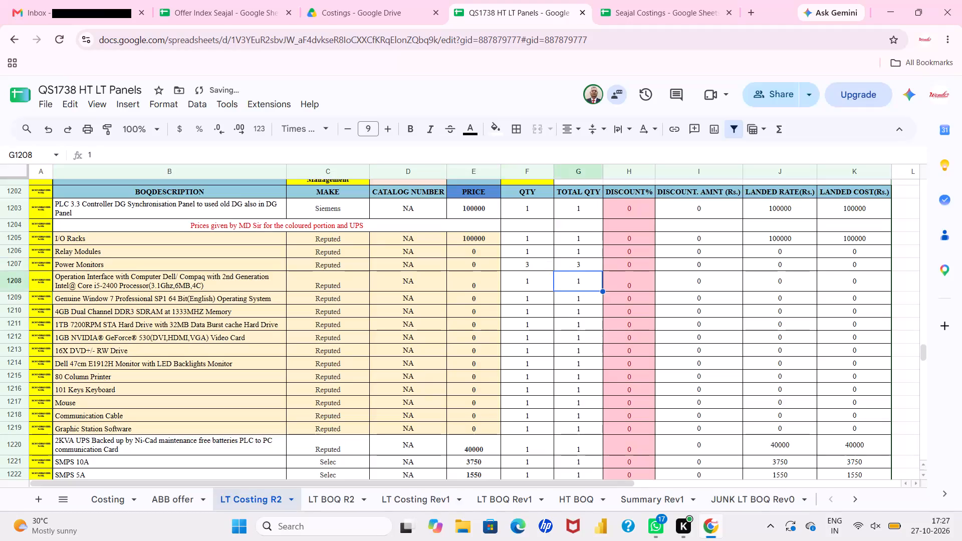
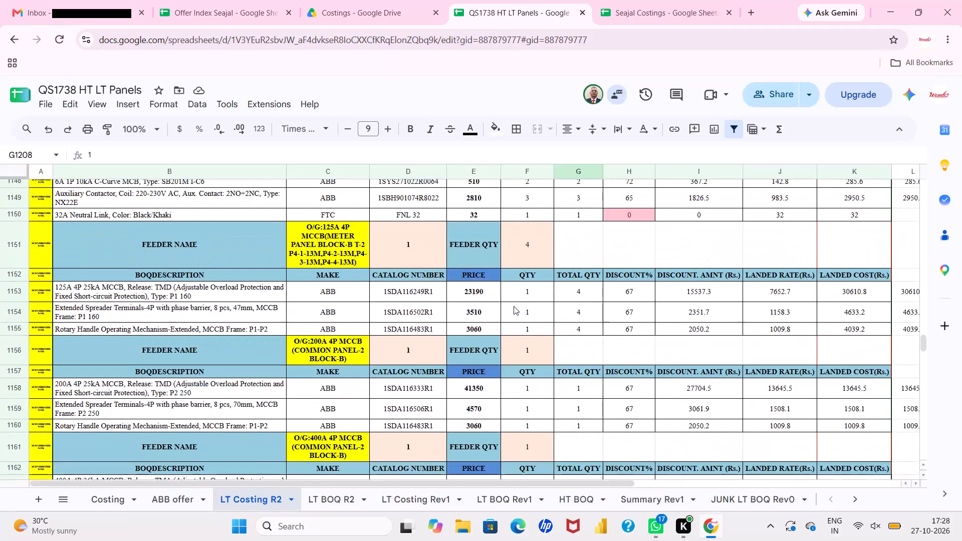
# Recheck the DG INCOMER 500KVA feeder's items, quantities and CT entries in the DG SYNCHRONIZED PANEL section of LT Costing R2.
pyautogui.scroll(1, 514, 306)
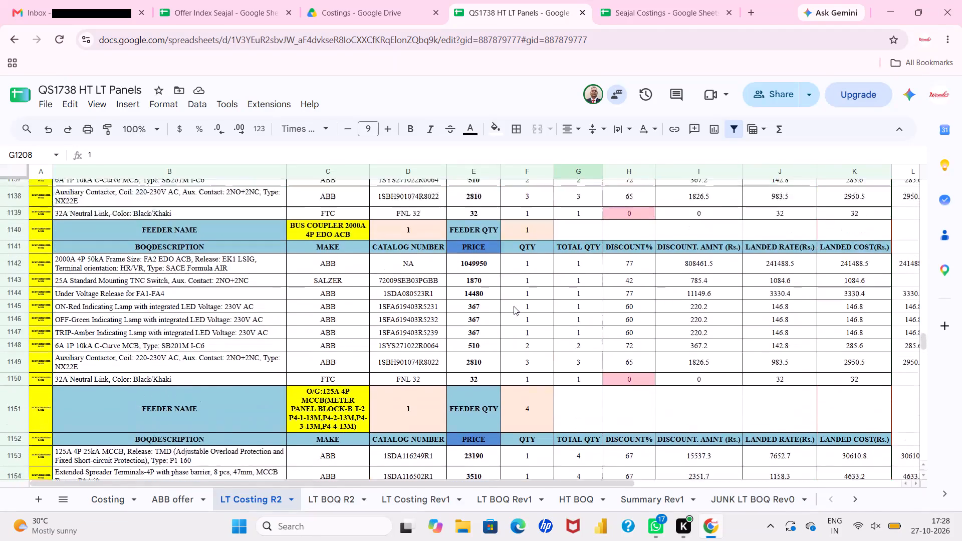
pyautogui.scroll(9, 514, 306)
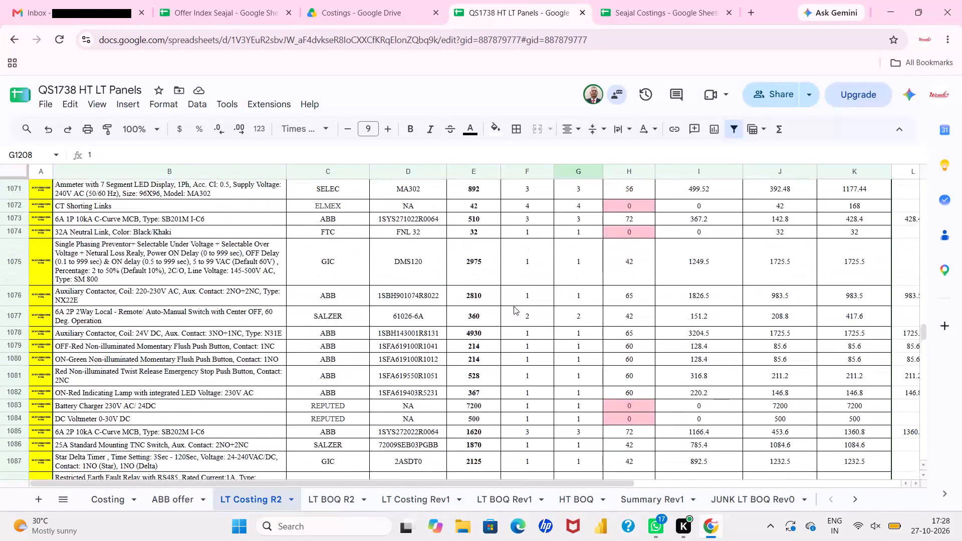
pyautogui.scroll(7, 514, 306)
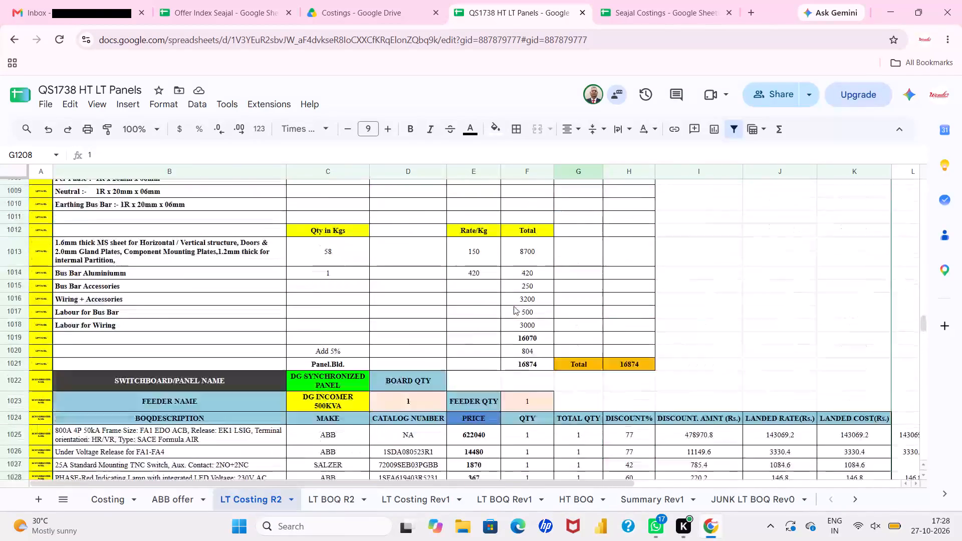
pyautogui.scroll(-1, 514, 306)
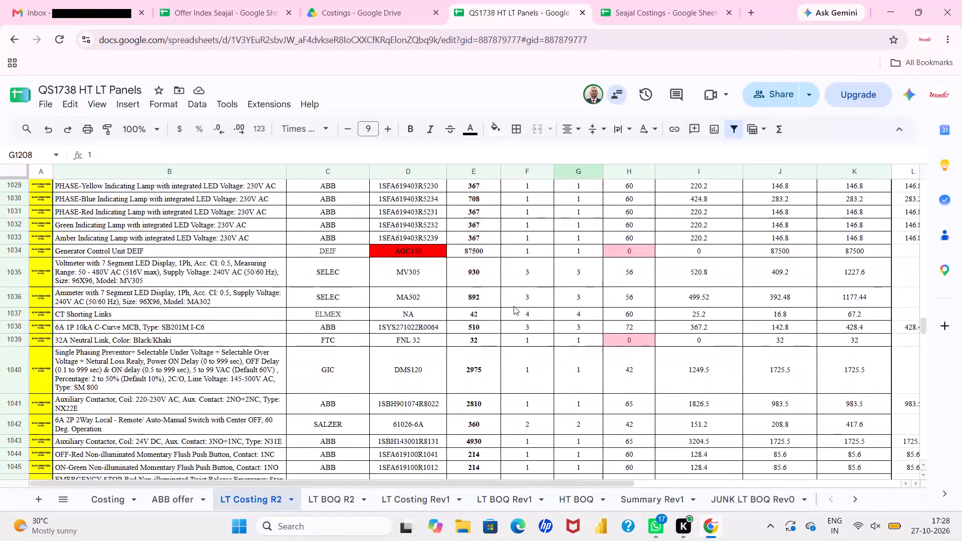
pyautogui.scroll(-3, 514, 306)
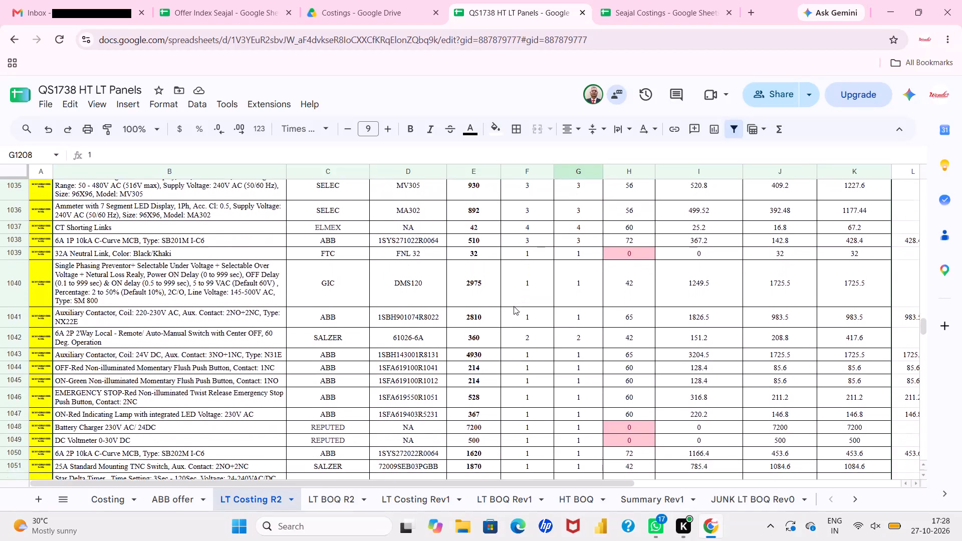
pyautogui.scroll(-2, 514, 306)
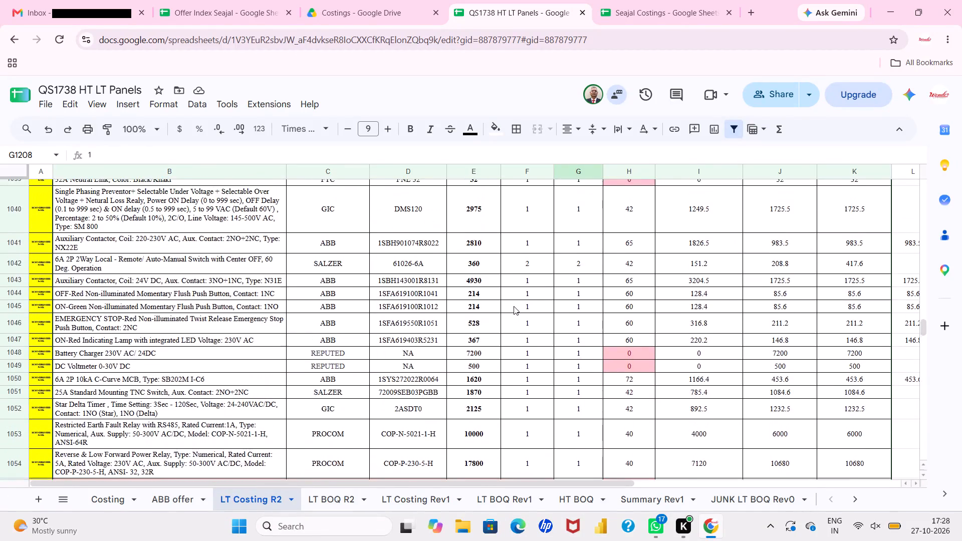
pyautogui.scroll(4, 514, 306)
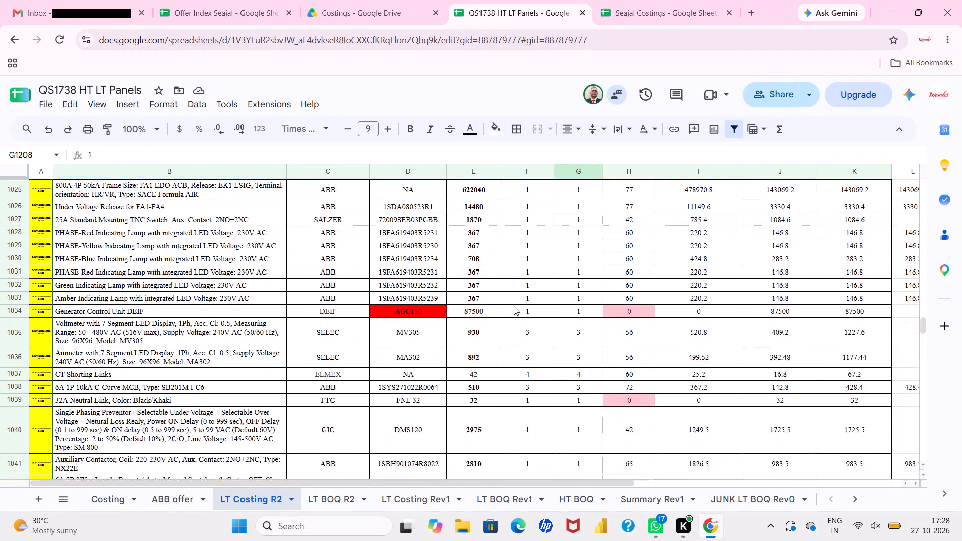
pyautogui.scroll(-3, 514, 306)
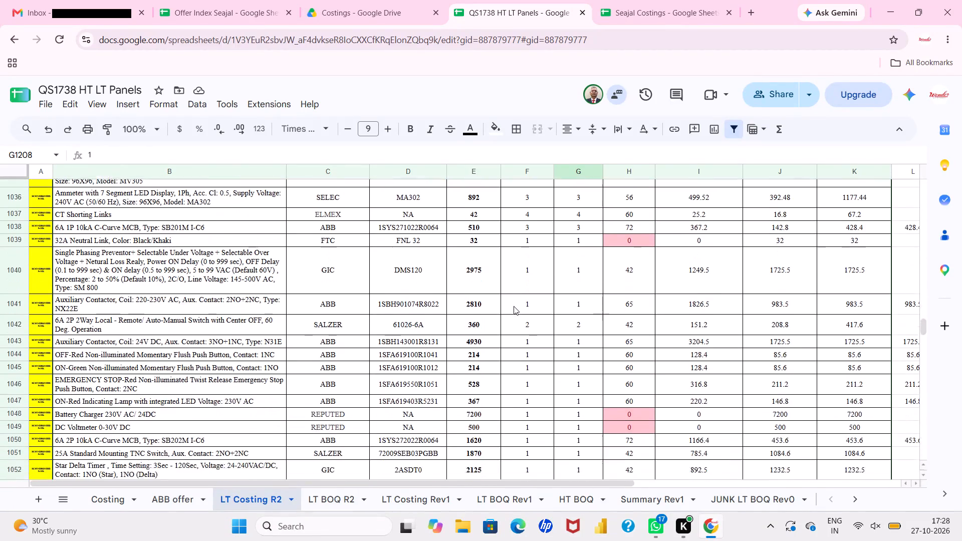
pyautogui.scroll(-3, 514, 306)
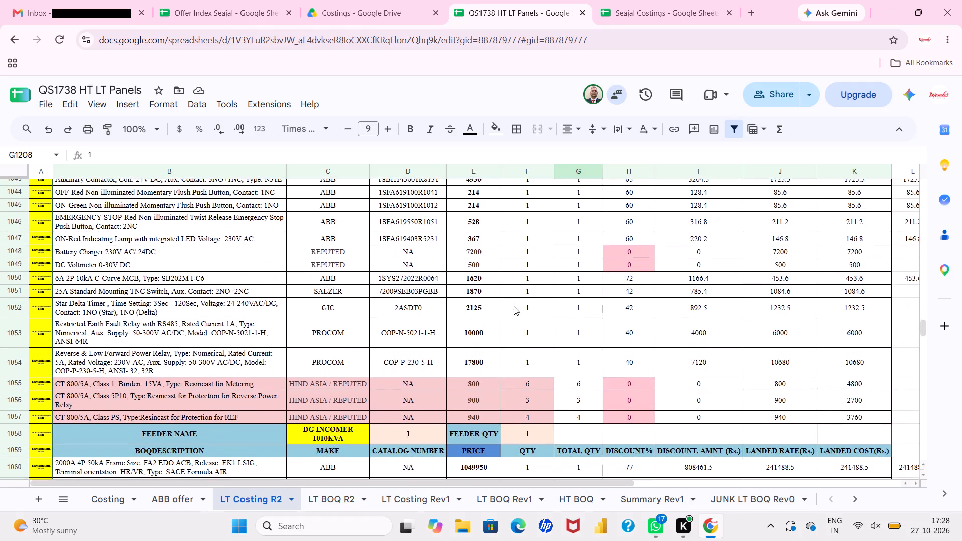
# Search the LT Costing R2 sheet for DEIF.
pyautogui.click(534, 292)
pyautogui.hotkey('ctrl', 'f')
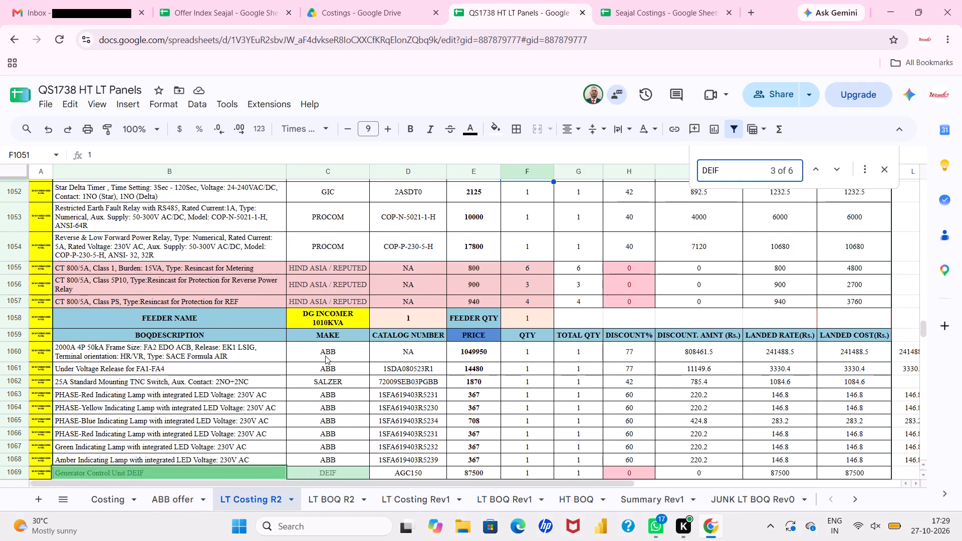
# Delete the Generator Control Unit DEIF row from the DG INCOMER 500KVA feeder in LT Costing R2.
pyautogui.scroll(4, 308, 366)
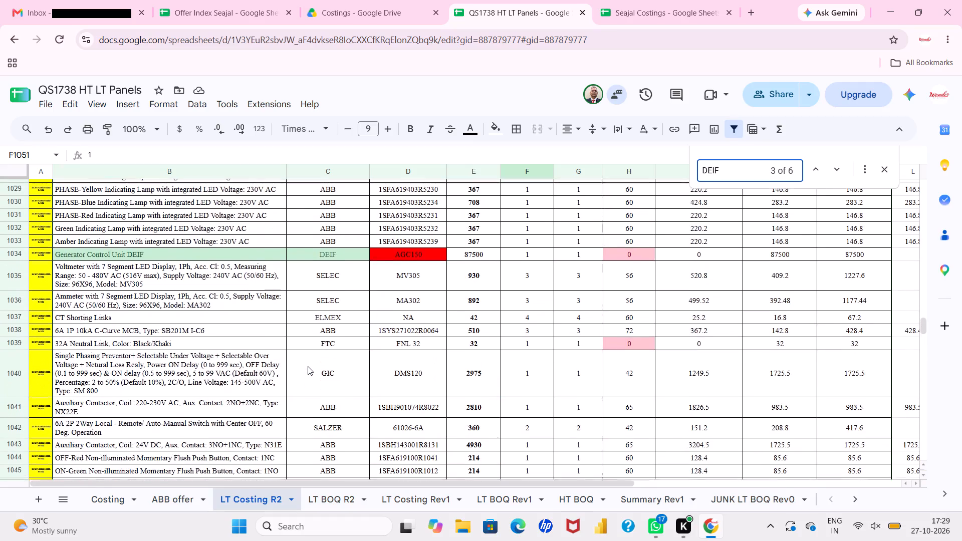
pyautogui.scroll(2, 308, 366)
pyautogui.scroll(-1, 308, 366)
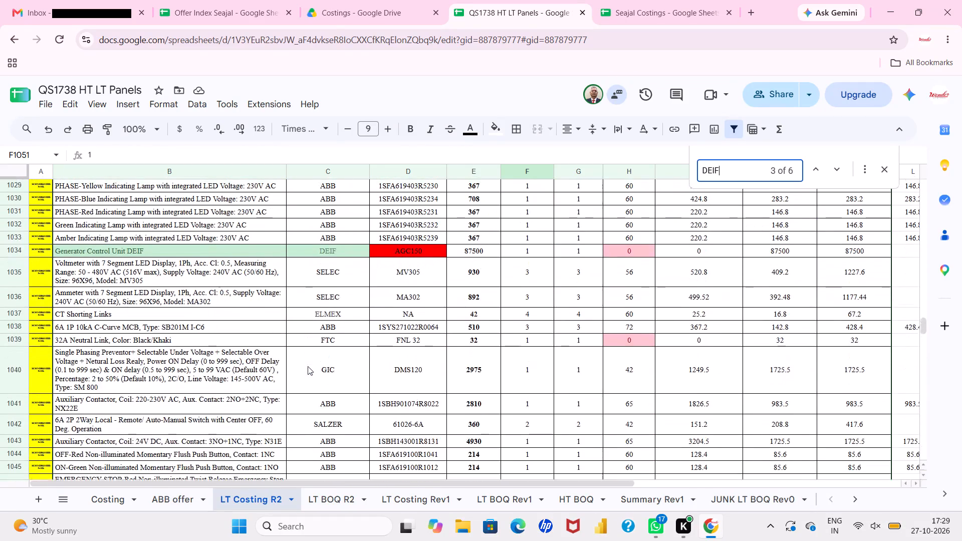
pyautogui.scroll(-1, 308, 366)
pyautogui.click(18, 268)
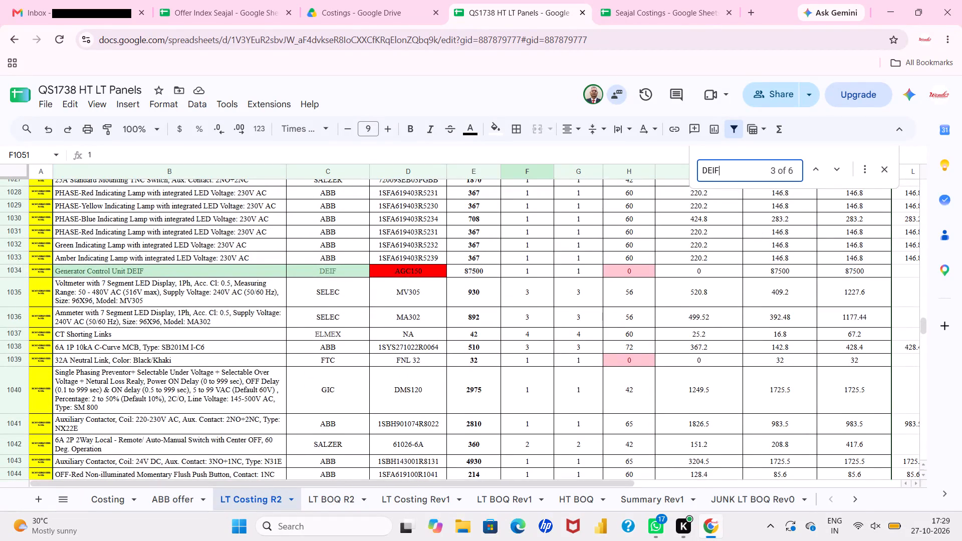
pyautogui.rightClick(18, 268)
pyautogui.click(49, 321)
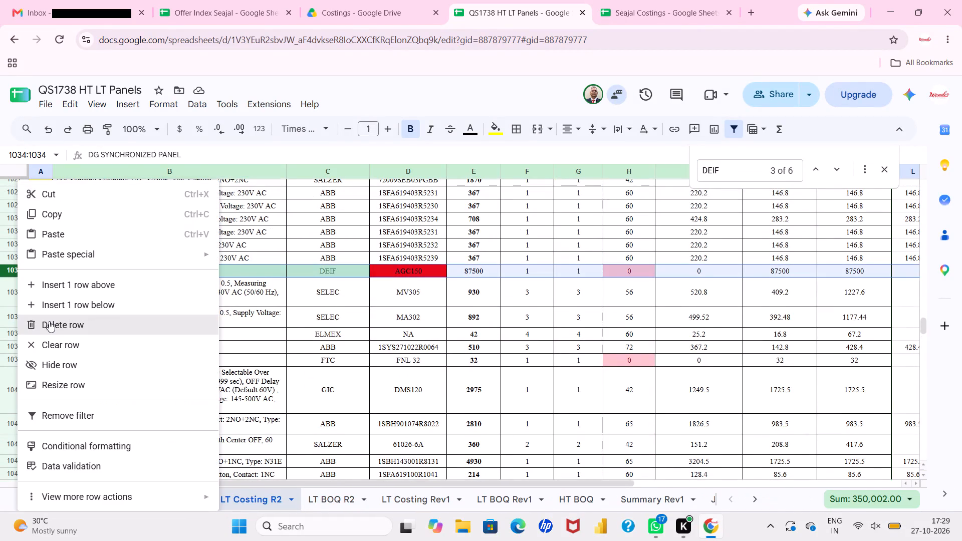
# Delete the Generator Control Unit DEIF rows from both DG INCOMER 1010KVA feeders in LT Costing R2.
pyautogui.scroll(-5, 217, 318)
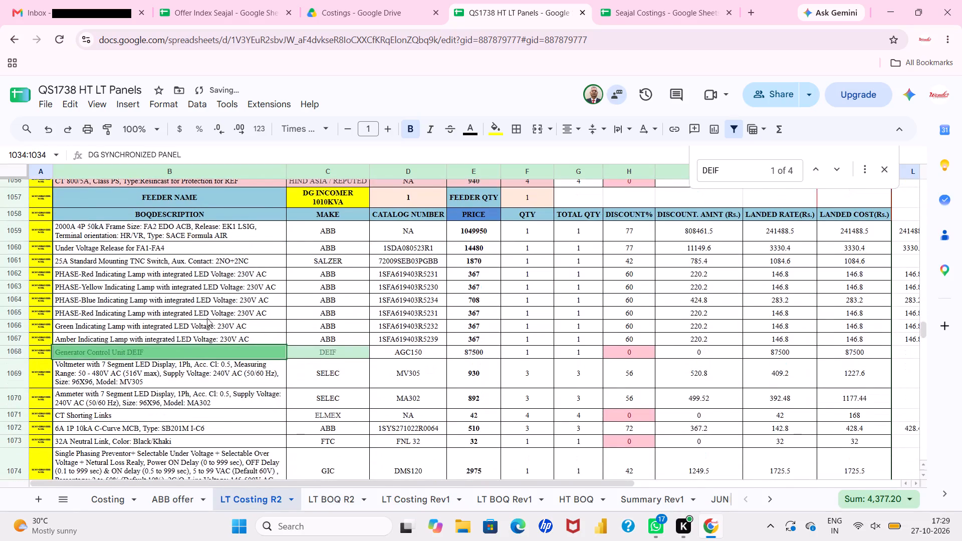
pyautogui.rightClick(19, 351)
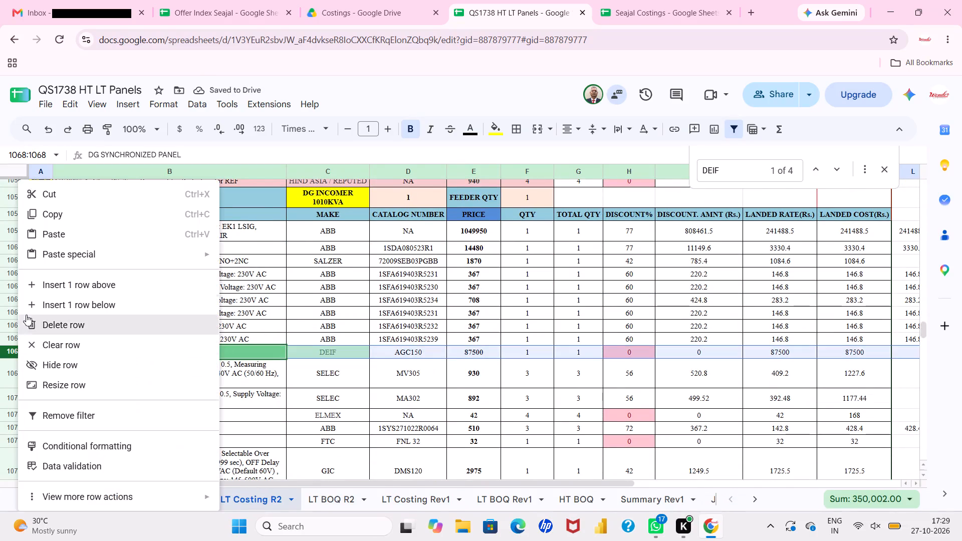
pyautogui.click(32, 324)
pyautogui.scroll(-3, 159, 336)
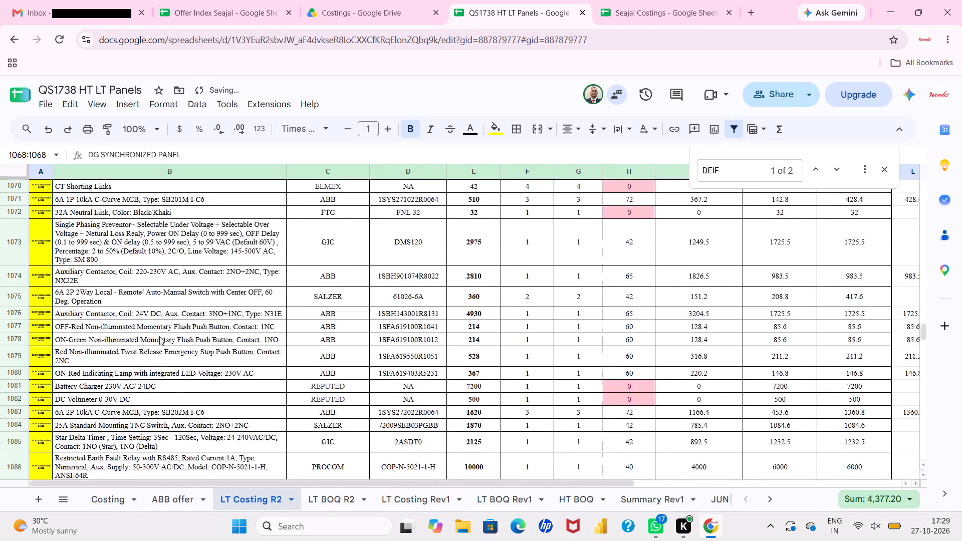
pyautogui.scroll(-2, 159, 336)
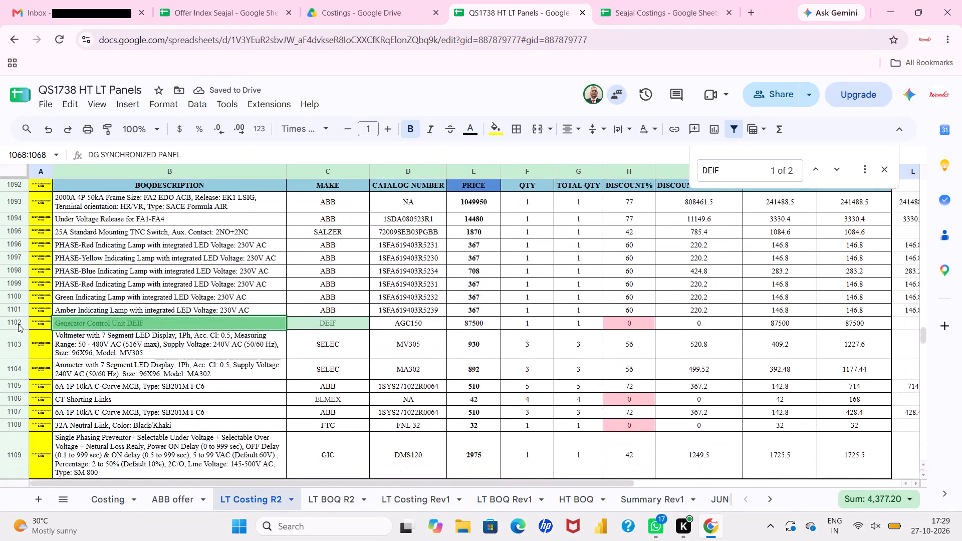
pyautogui.rightClick(18, 324)
pyautogui.click(28, 324)
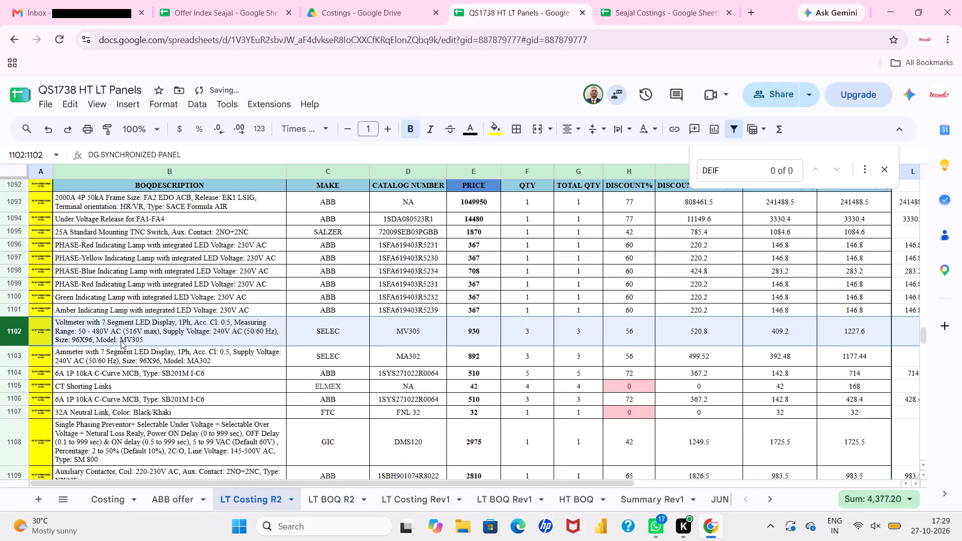
pyautogui.click(132, 364)
# Examine the bus coupler, outgoing feeder and PLC sections in LT Costing R2, including the bus coupler's MCB and auxiliary contactor entries.
pyautogui.scroll(-5, 132, 364)
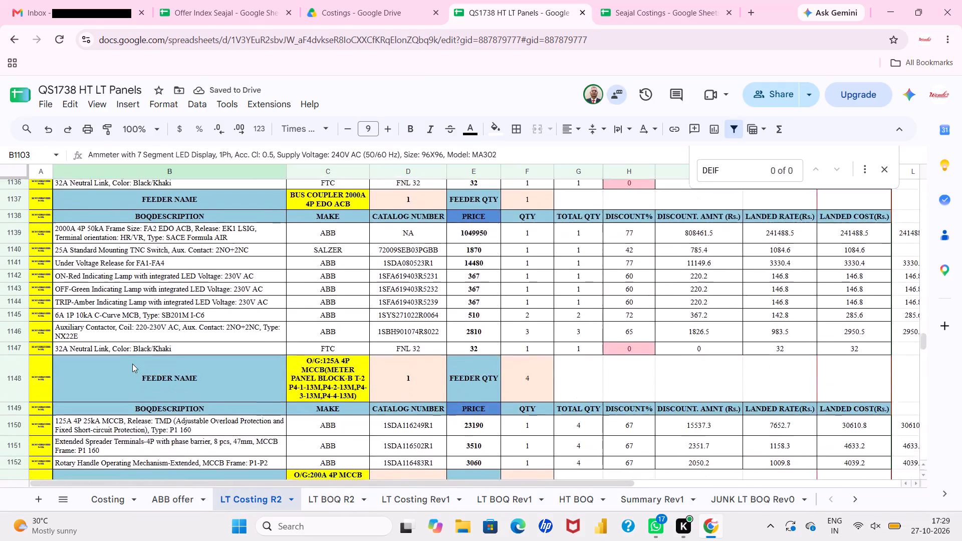
pyautogui.scroll(-4, 132, 364)
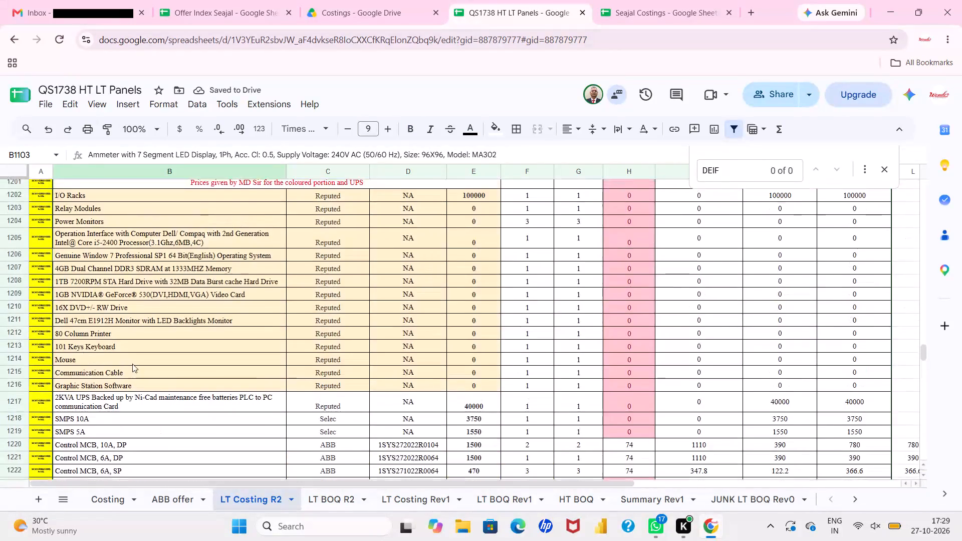
pyautogui.scroll(7, 132, 364)
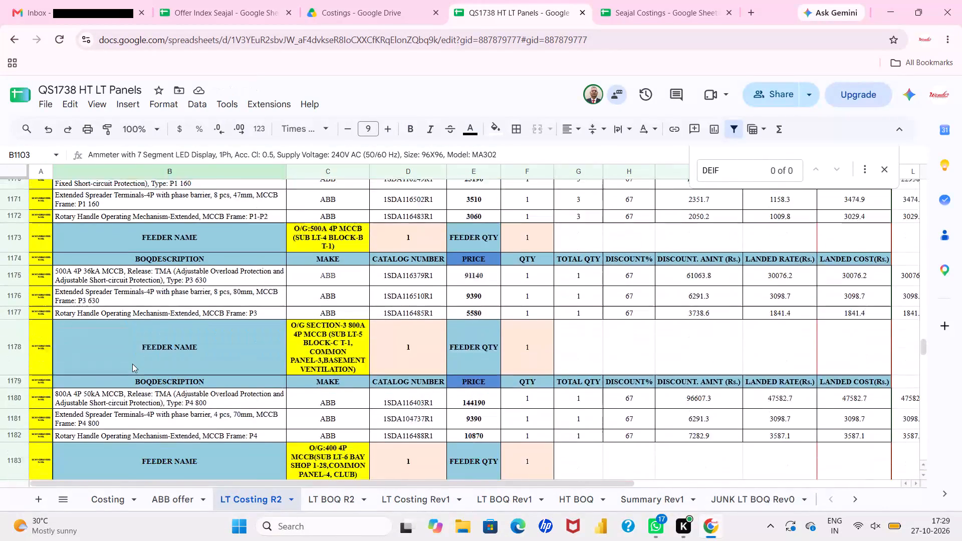
pyautogui.scroll(8, 132, 364)
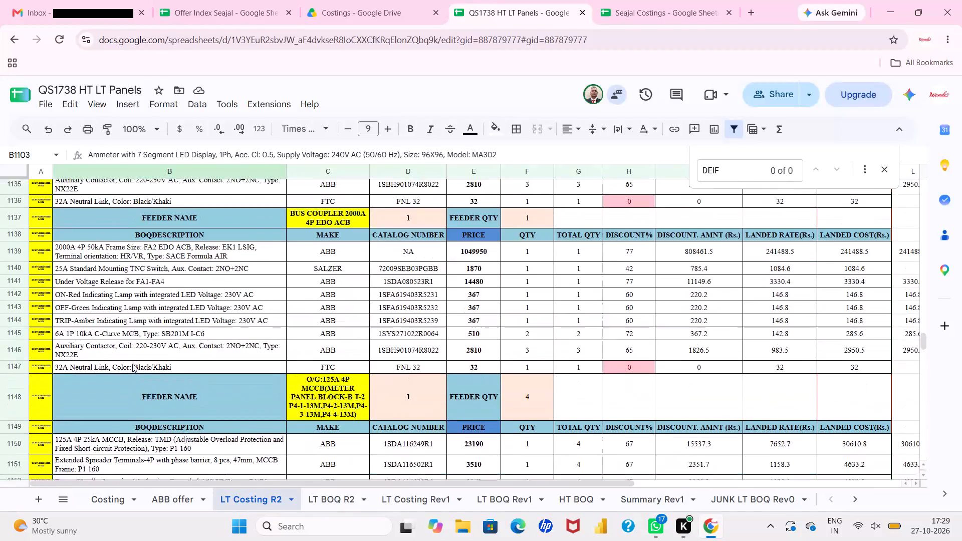
pyautogui.scroll(2, 132, 364)
pyautogui.scroll(-2, 132, 364)
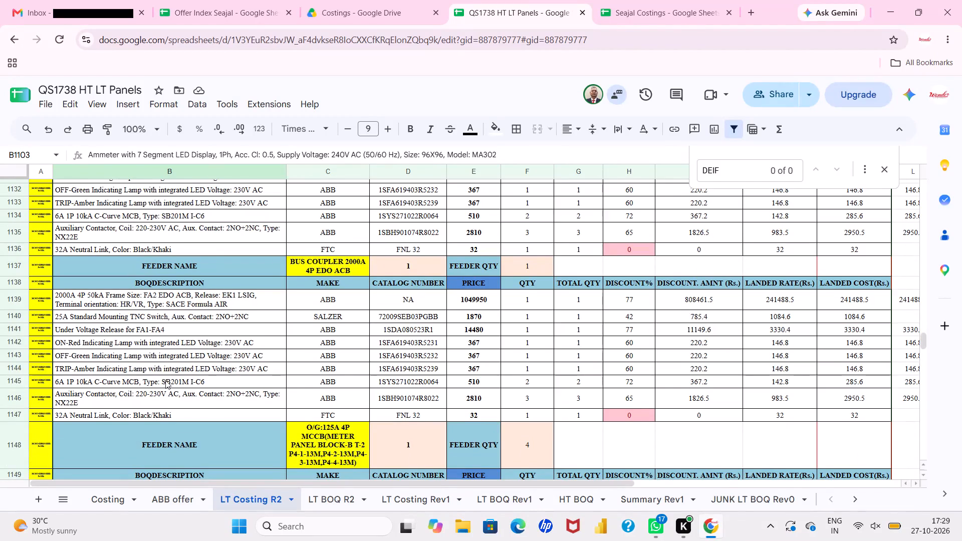
pyautogui.click(202, 385)
pyautogui.click(207, 396)
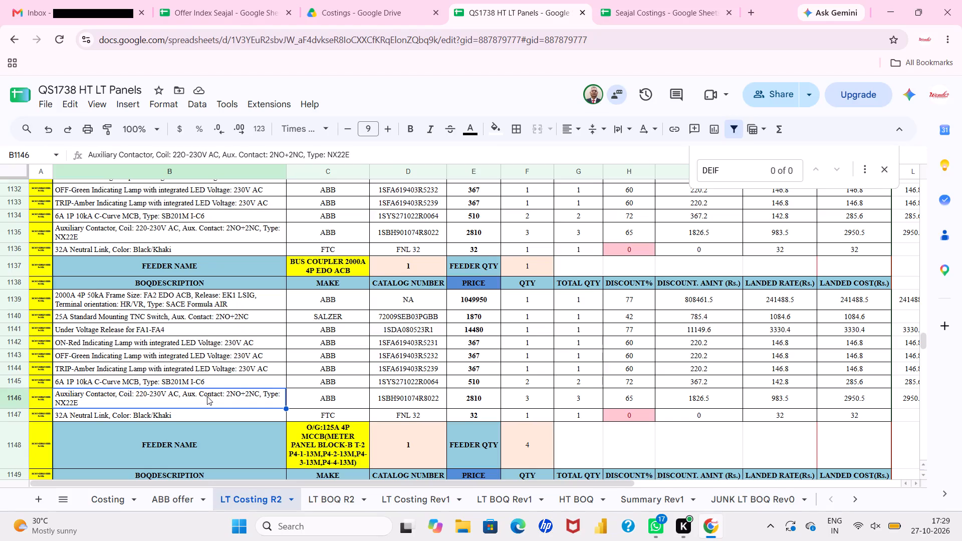
# Delete the Generator Control Unit DEIF row from the DG INCOMER 500KVA section in LT BOQ R2.
pyautogui.click(324, 505)
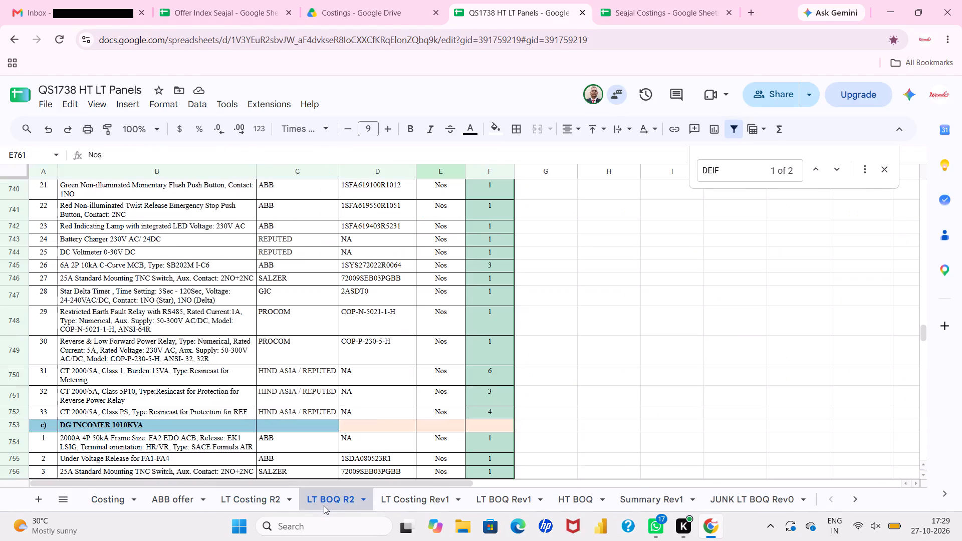
pyautogui.scroll(5, 247, 317)
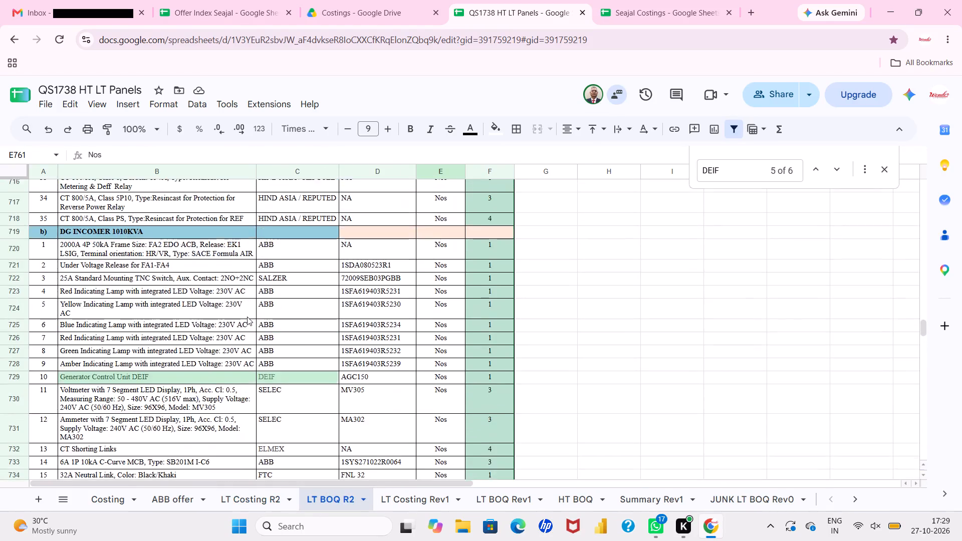
pyautogui.scroll(6, 247, 317)
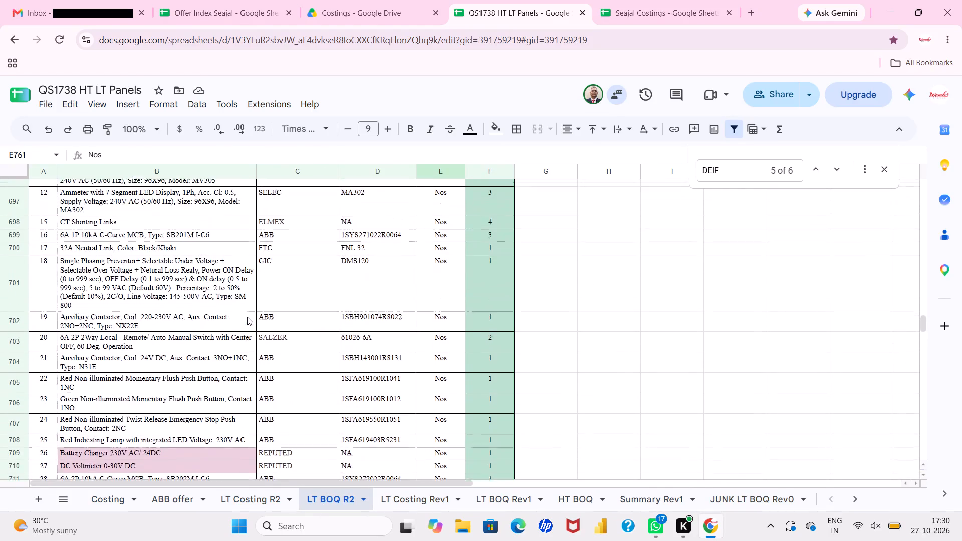
pyautogui.scroll(5, 247, 317)
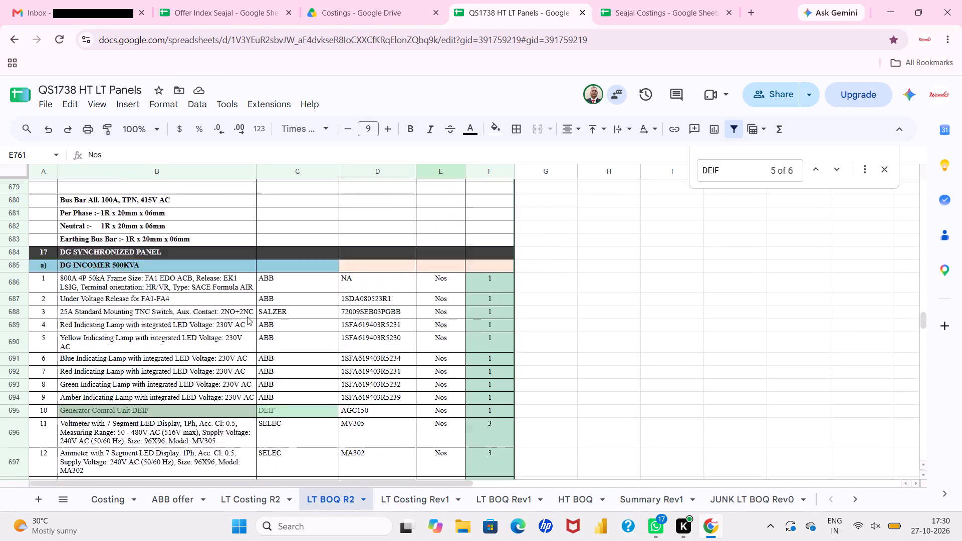
pyautogui.scroll(2, 247, 317)
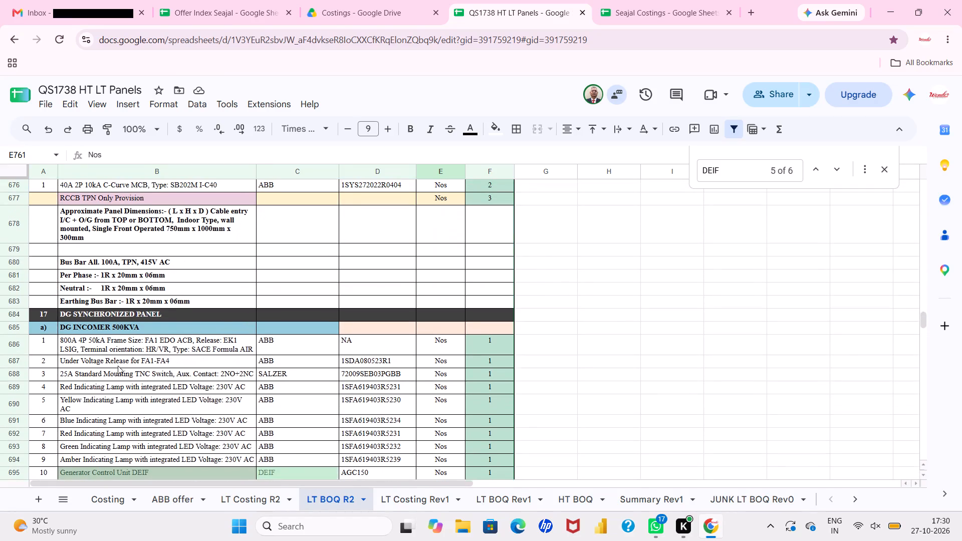
pyautogui.scroll(-1, 91, 378)
pyautogui.rightClick(21, 378)
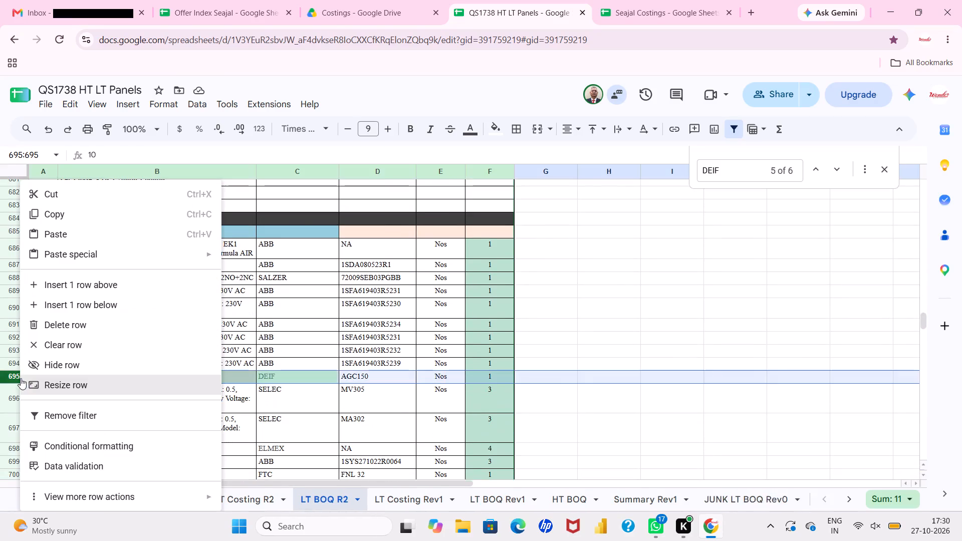
pyautogui.click(42, 325)
# Delete the Generator Control Unit DEIF rows from both DG INCOMER 1010KVA sections in LT BOQ R2.
pyautogui.scroll(-2, 106, 365)
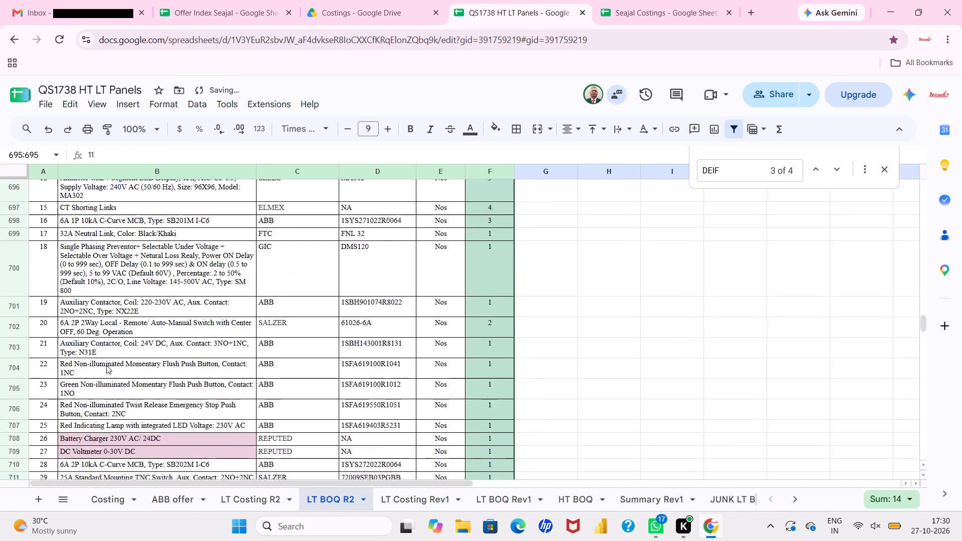
pyautogui.scroll(-4, 106, 365)
pyautogui.rightClick(20, 445)
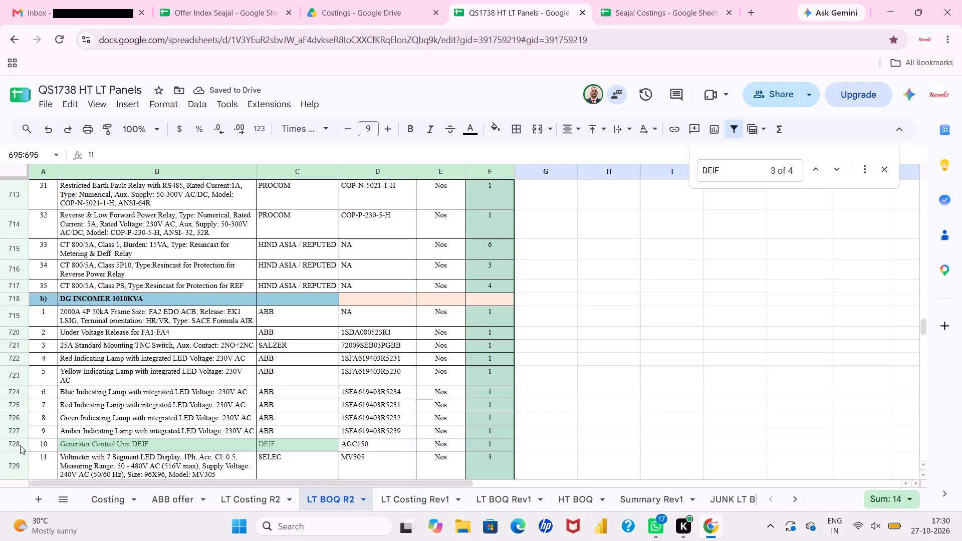
pyautogui.click(54, 261)
pyautogui.scroll(-2, 128, 314)
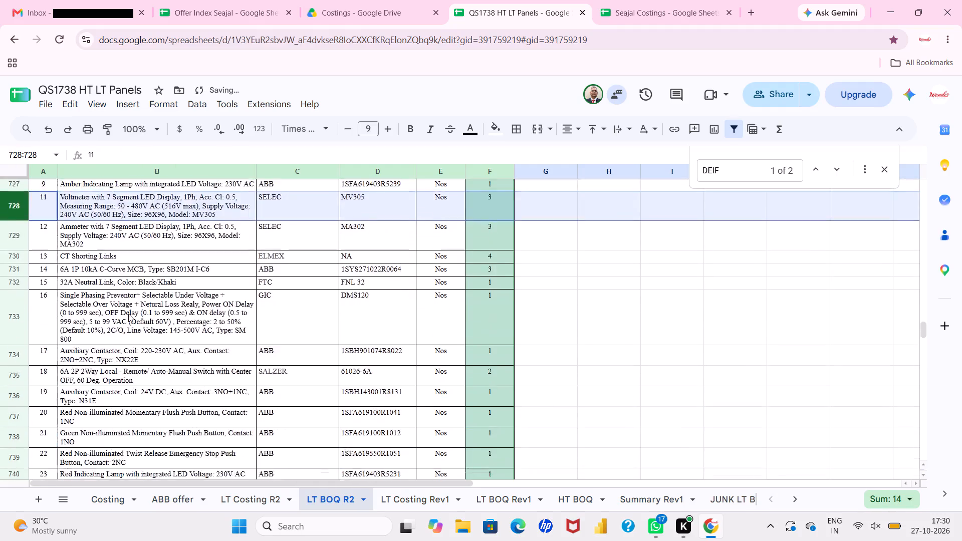
pyautogui.scroll(-6, 128, 314)
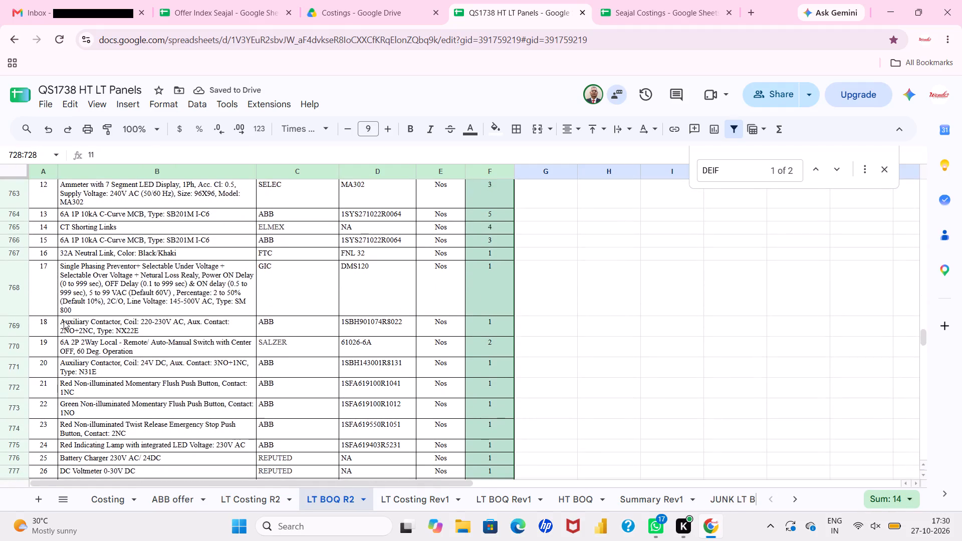
# Find and delete the remaining Generator Control Unit DEIF row in section c) DG INCOMER 1010KVA of LT BOQ R2.
pyautogui.scroll(-3, 70, 303)
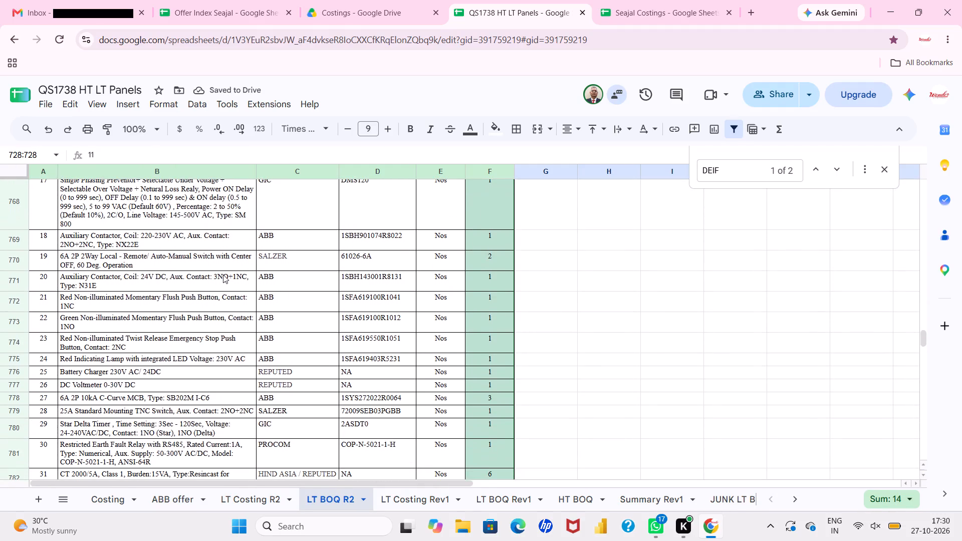
pyautogui.click(820, 172)
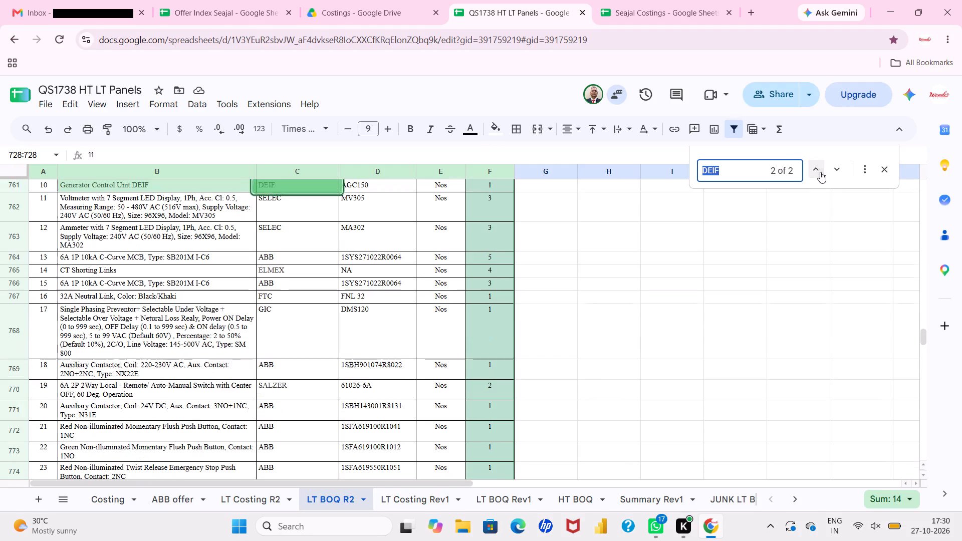
pyautogui.scroll(2, 382, 280)
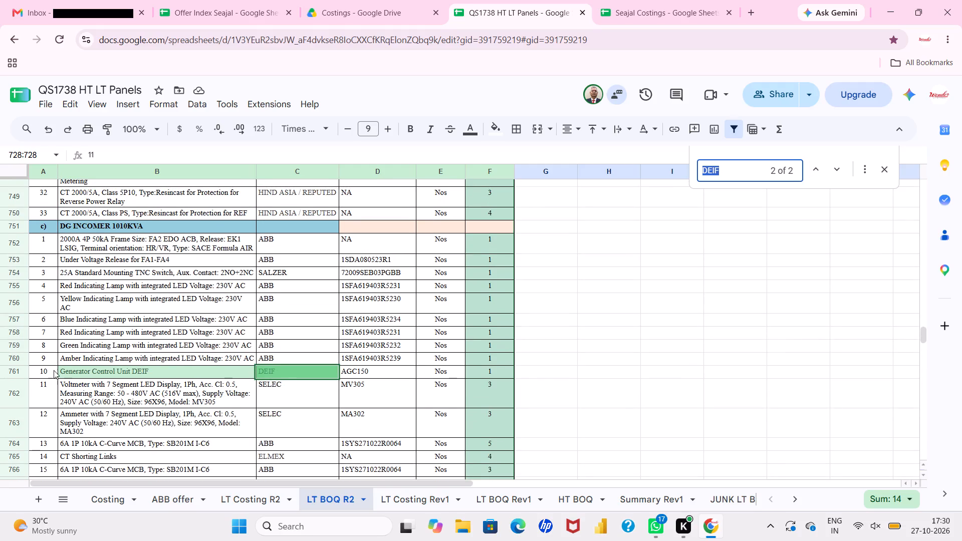
pyautogui.rightClick(15, 370)
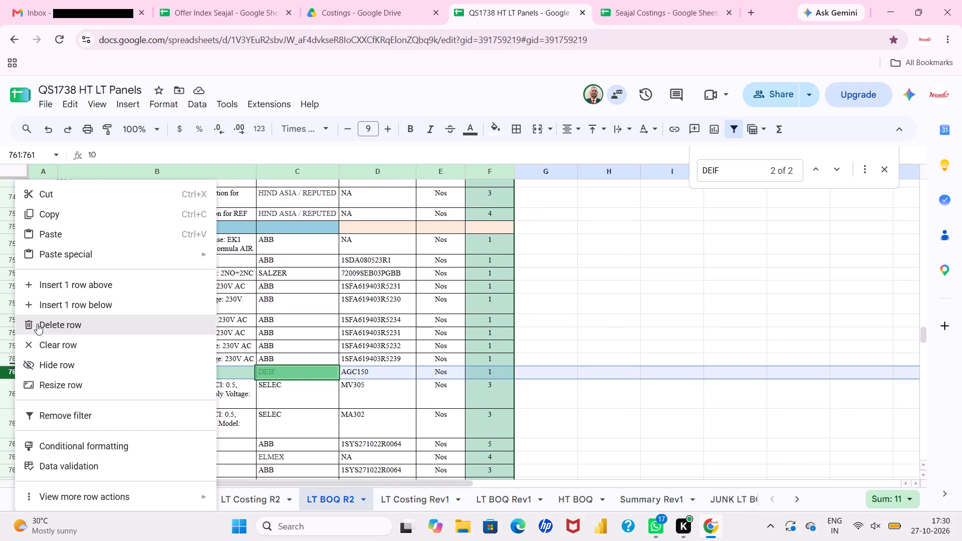
pyautogui.click(37, 324)
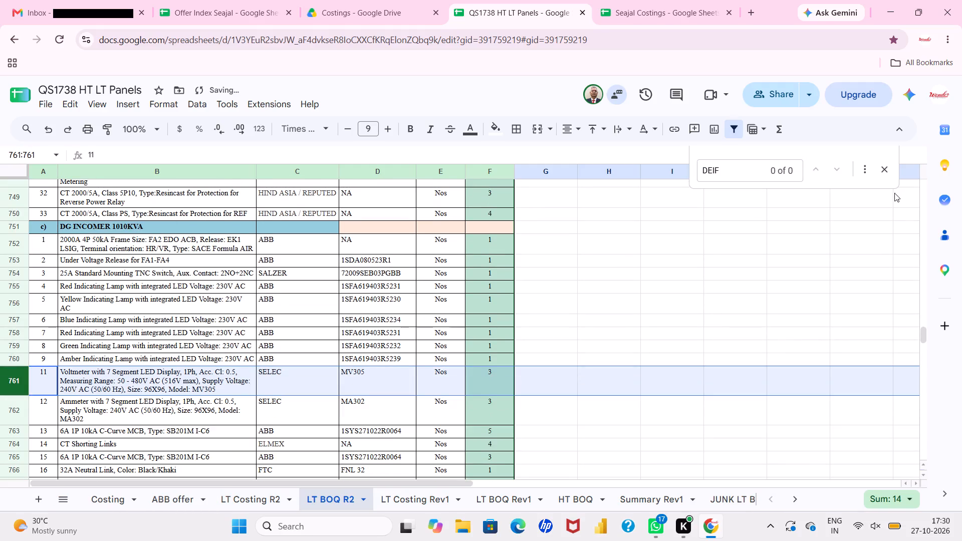
pyautogui.click(889, 171)
pyautogui.click(714, 246)
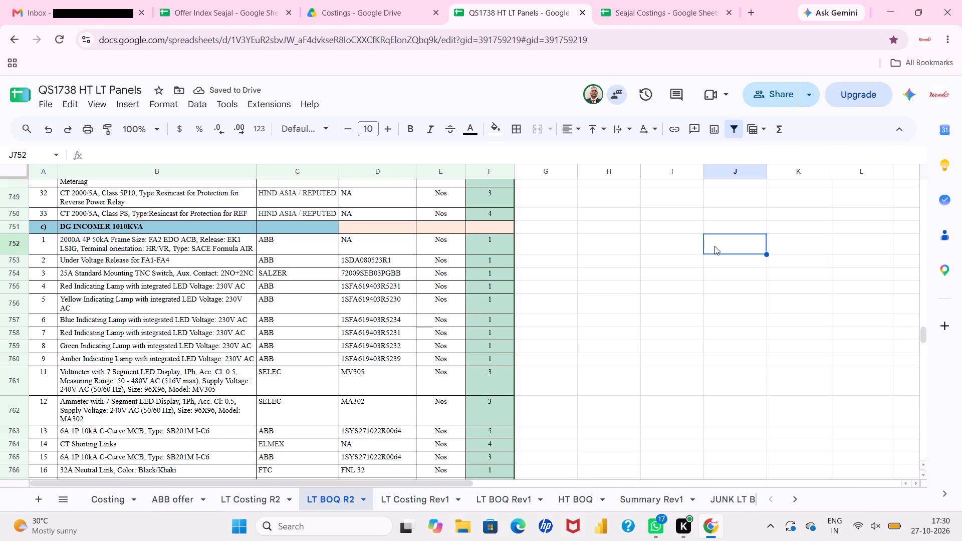
# Examine the LT BOQ R2 rows down to the BUS COUPLER 800A 4P EDO ACB section and compare with LT Costing R2.
pyautogui.scroll(-3, 556, 265)
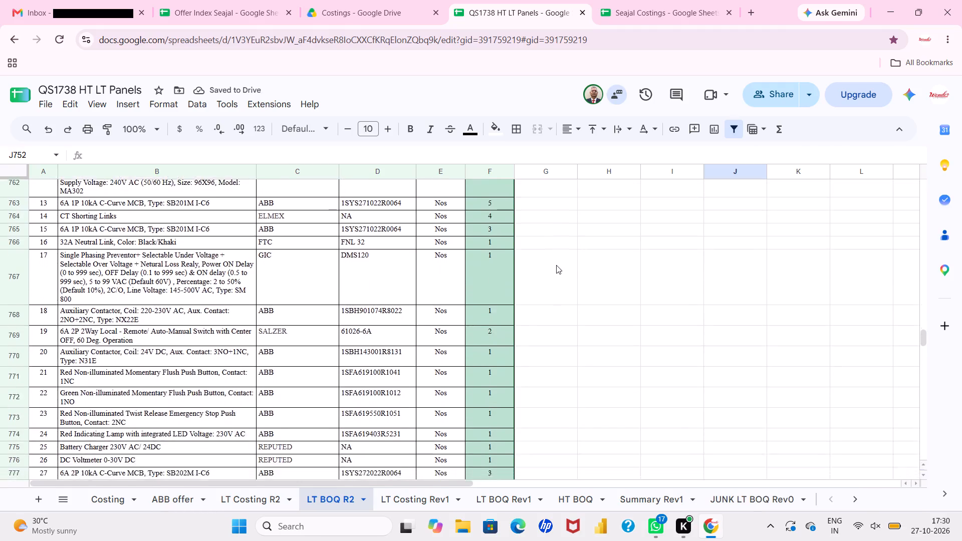
pyautogui.scroll(-2, 556, 265)
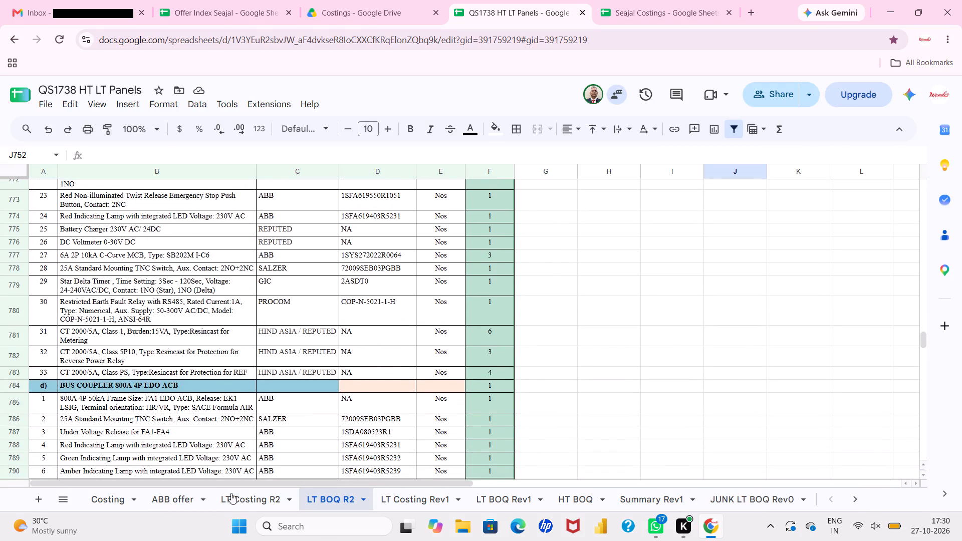
pyautogui.click(234, 494)
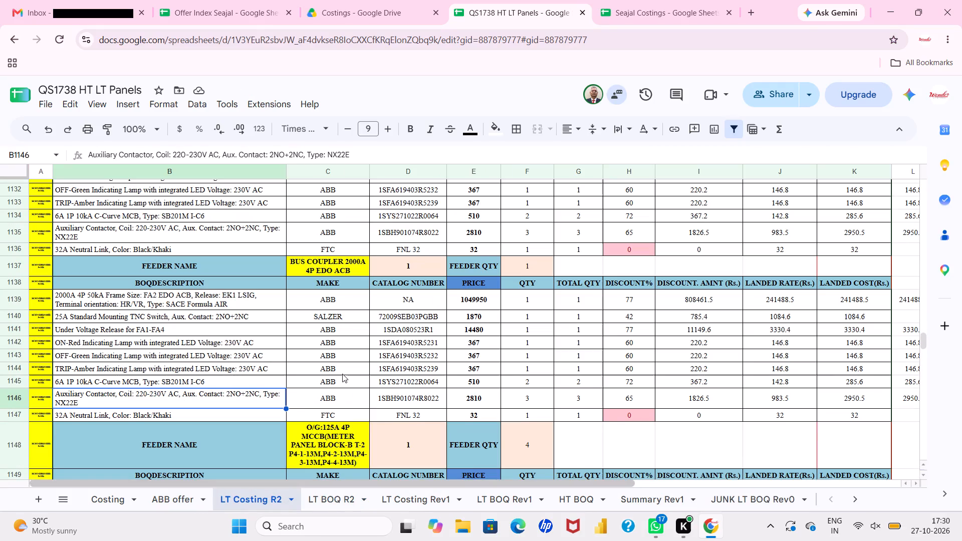
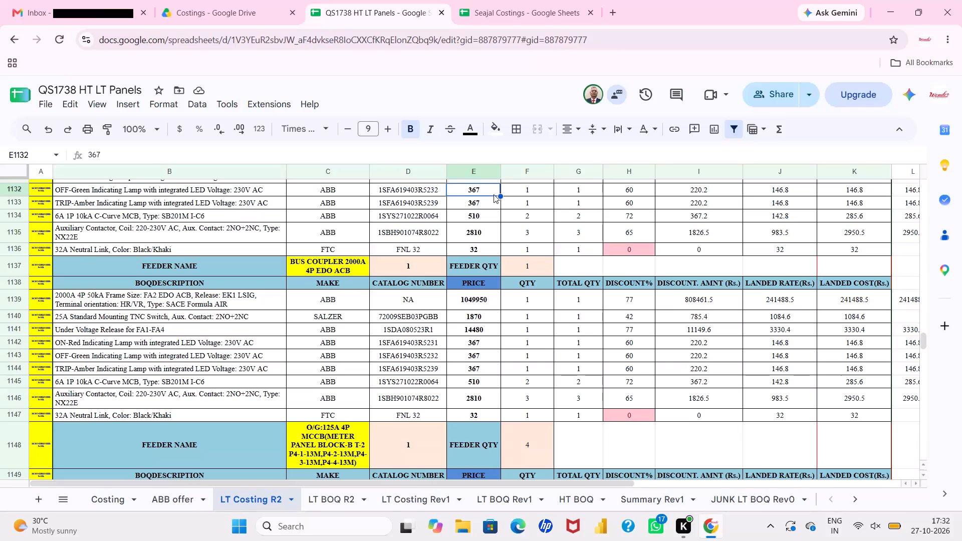
# Examine the feeder quantities and items from the 2000A bus coupler through the outgoing MCCB feeders in LT Costing R2.
pyautogui.click(509, 268)
pyautogui.scroll(-2, 509, 268)
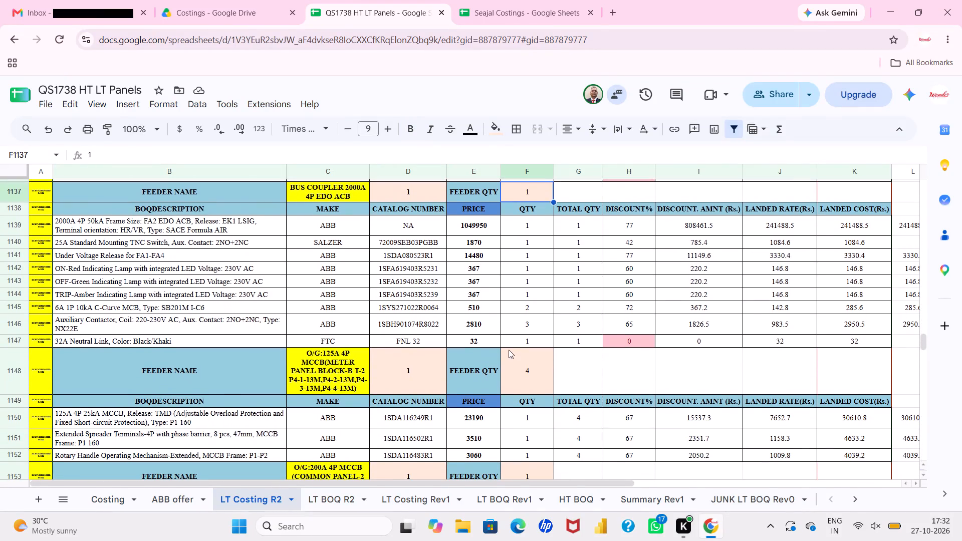
pyautogui.click(509, 354)
pyautogui.scroll(-5, 509, 354)
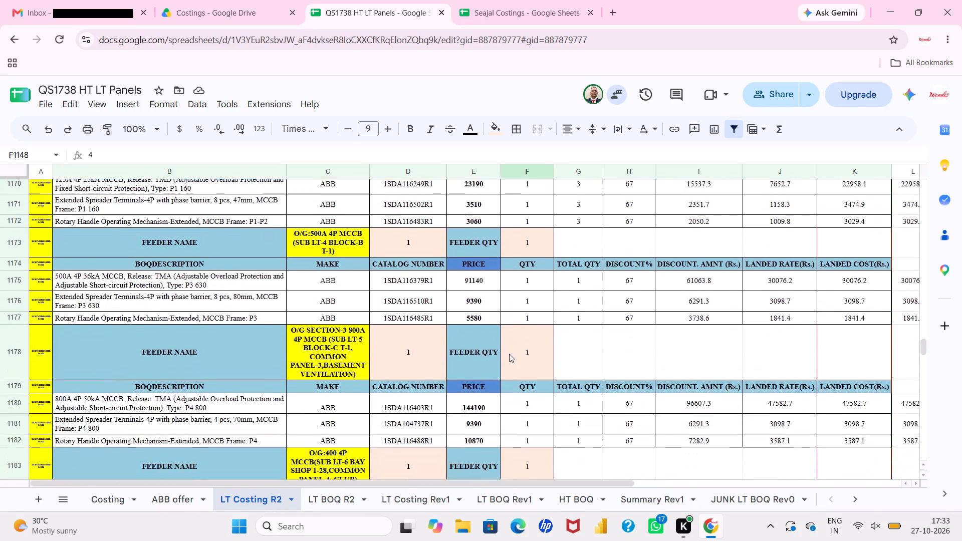
# Examine the remaining outgoing feeders and the PLC for Auto Load Management section in LT Costing R2.
pyautogui.scroll(-2, 509, 354)
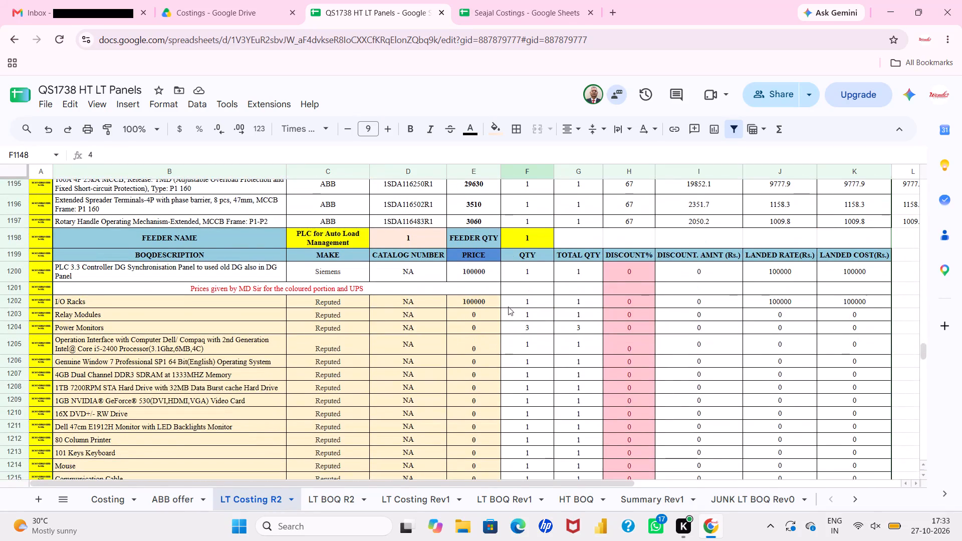
pyautogui.click(491, 252)
pyautogui.scroll(-1, 491, 252)
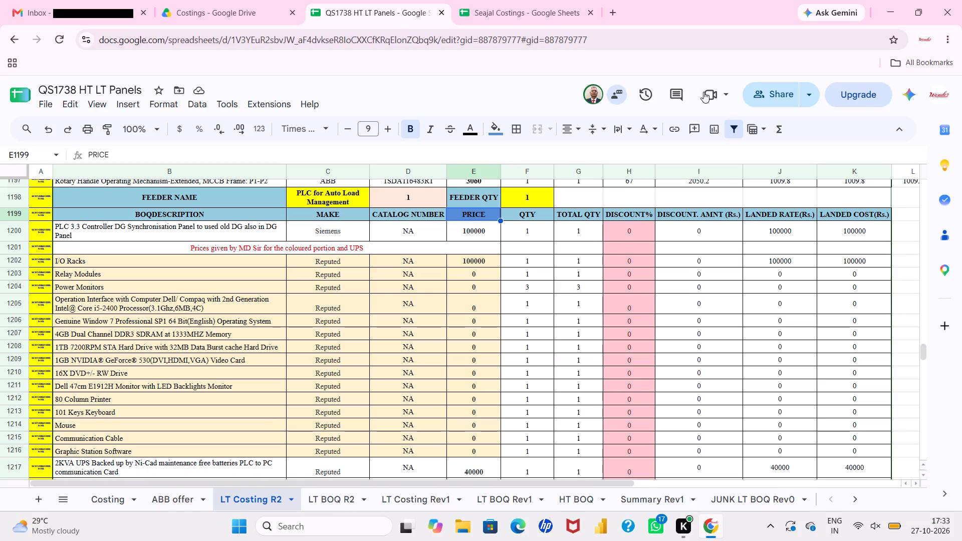
# Close the browser window with the QS1738 HT LT Panels spreadsheet and return to the desktop.
pyautogui.click(950, 0)
pyautogui.click(950, 0)
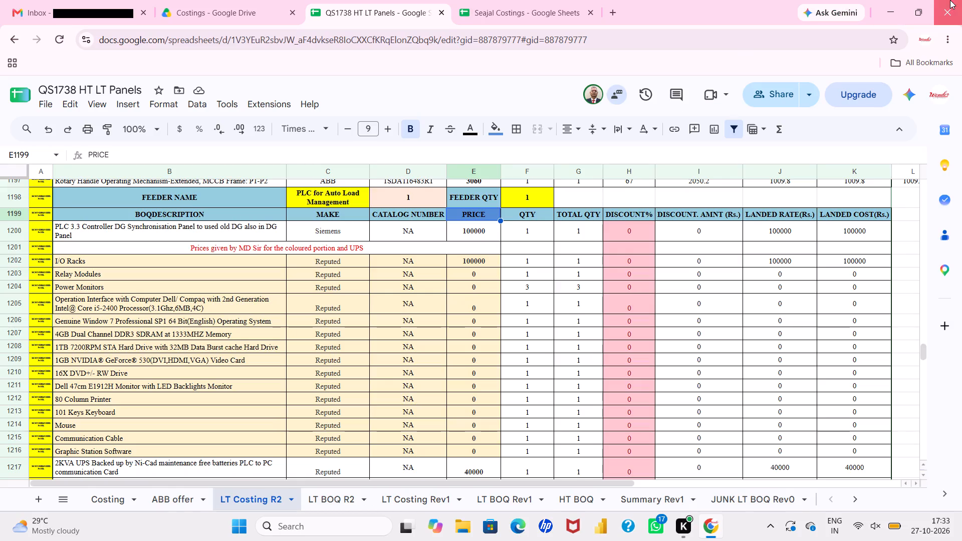
pyautogui.click(950, 0)
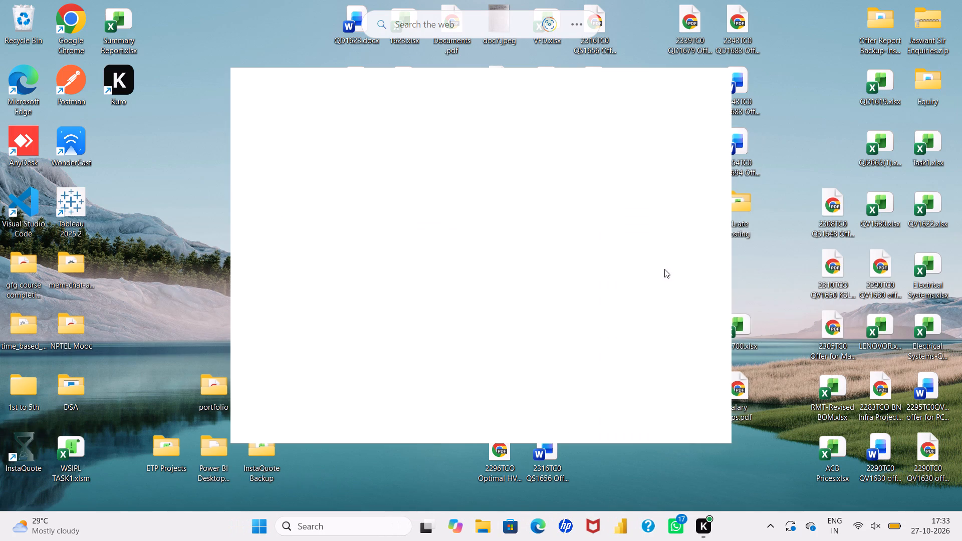
# Open the computer's power options and choose a power action to end the session.
pyautogui.click(268, 520)
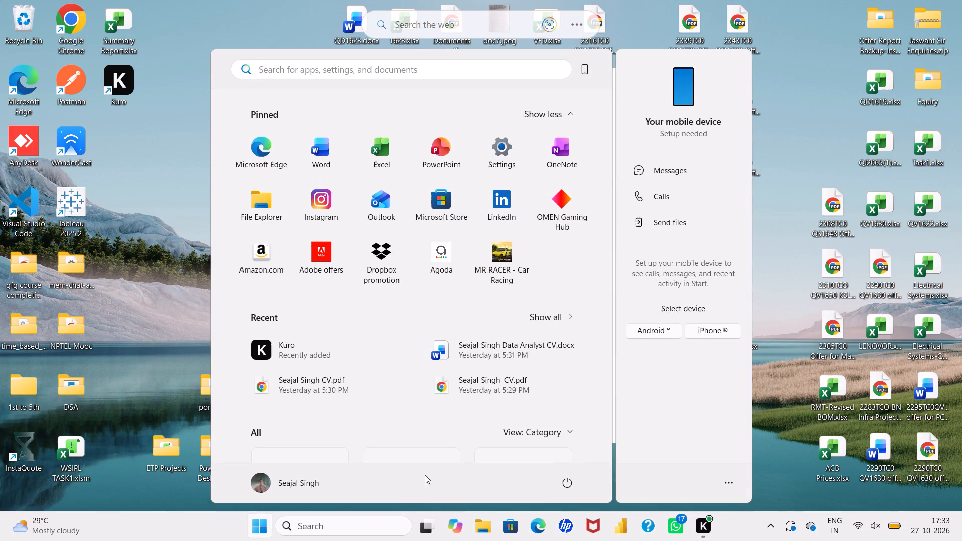
pyautogui.click(573, 483)
pyautogui.click(580, 438)
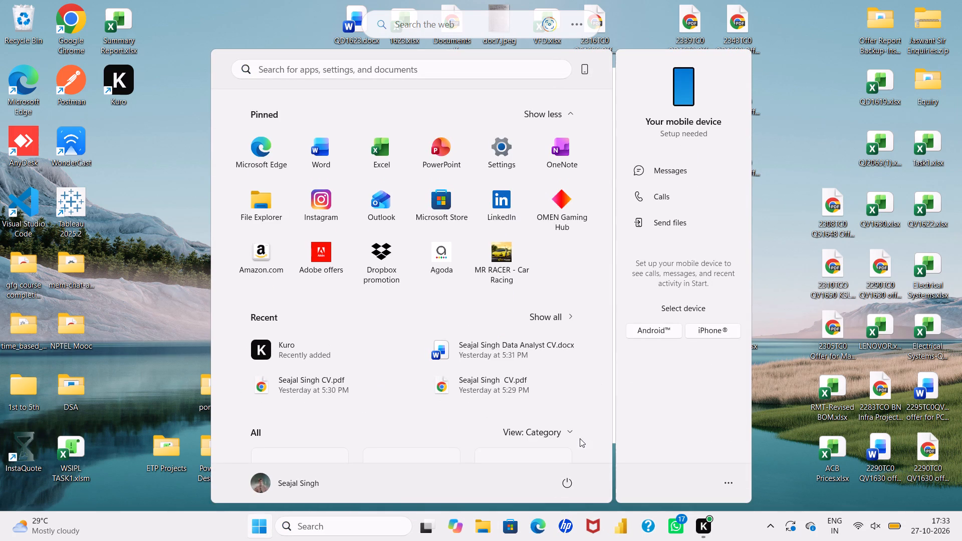